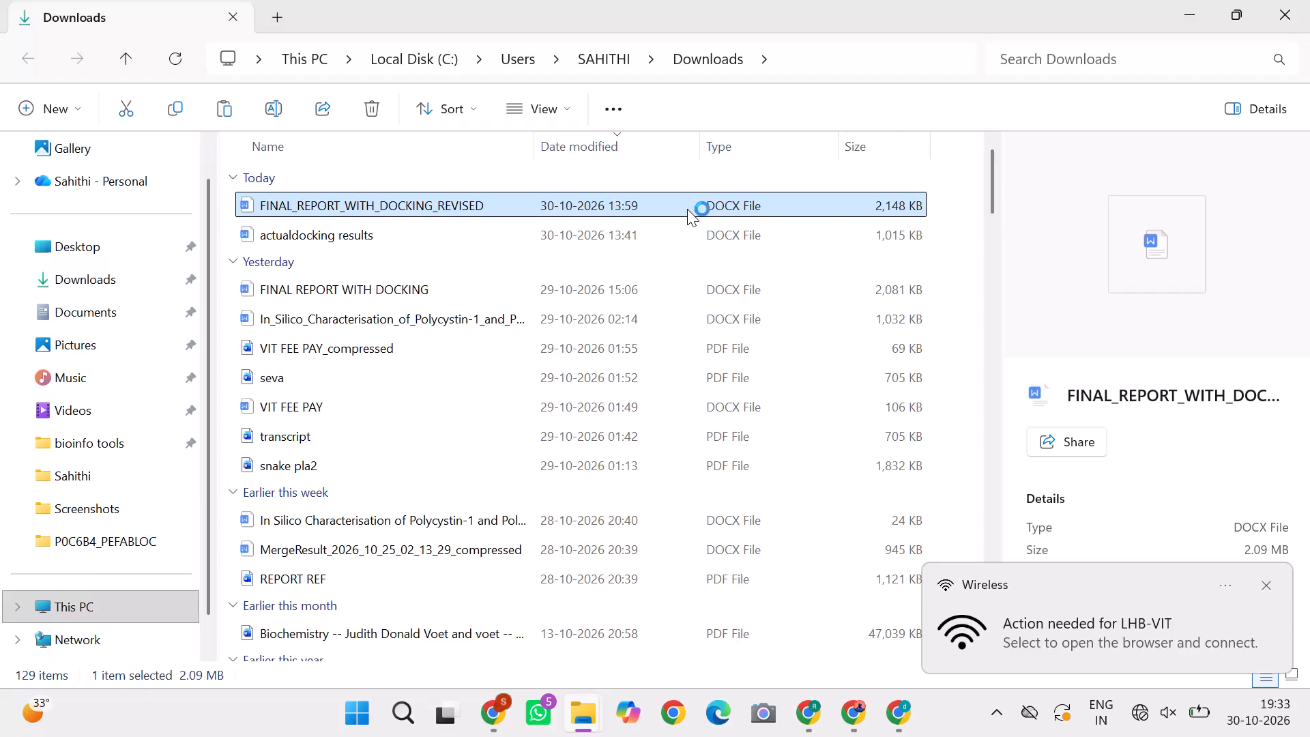
Open the FINAL_REPORT_WITH_DOCKING_REVISED document from the Downloads folder.
double_click(687, 209)
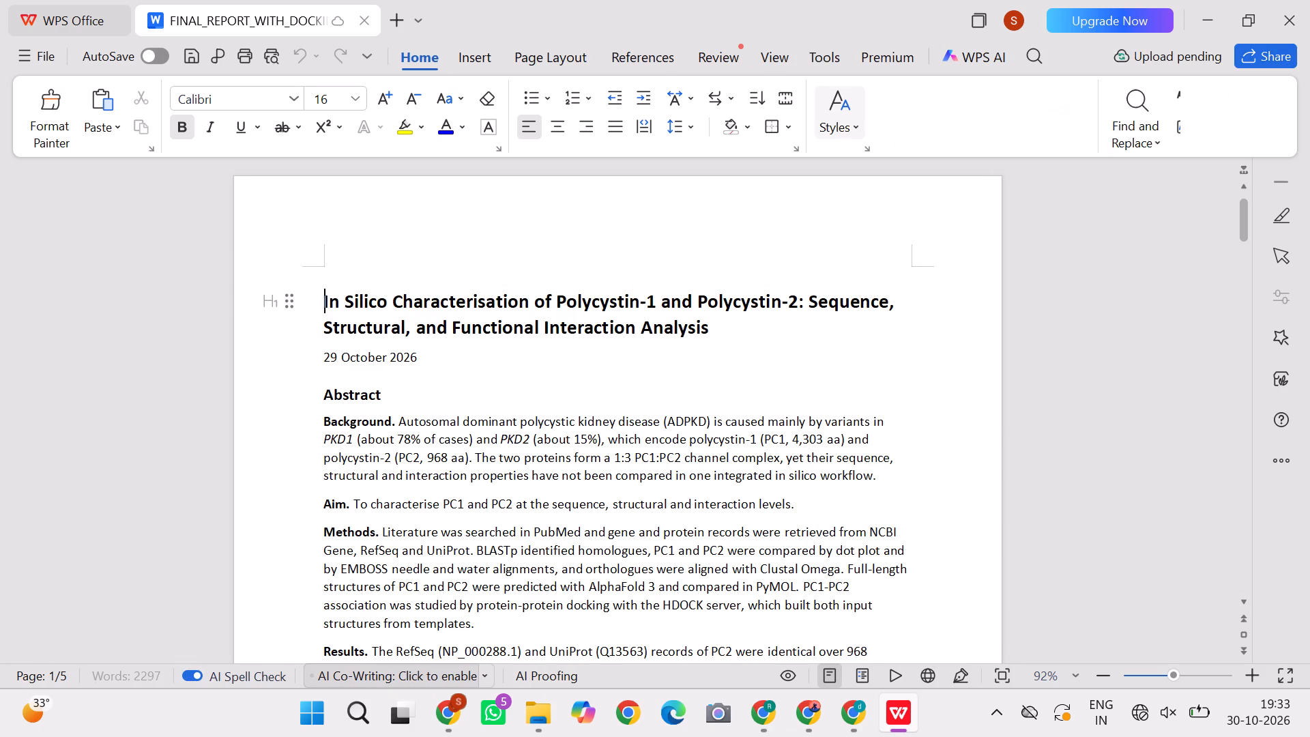
Select the report's abstract text from the Background paragraph through the end of the Conclusion paragraph, leaving out the keywords.
drag(322, 416, 405, 543)
scroll(405, 543, down, 5)
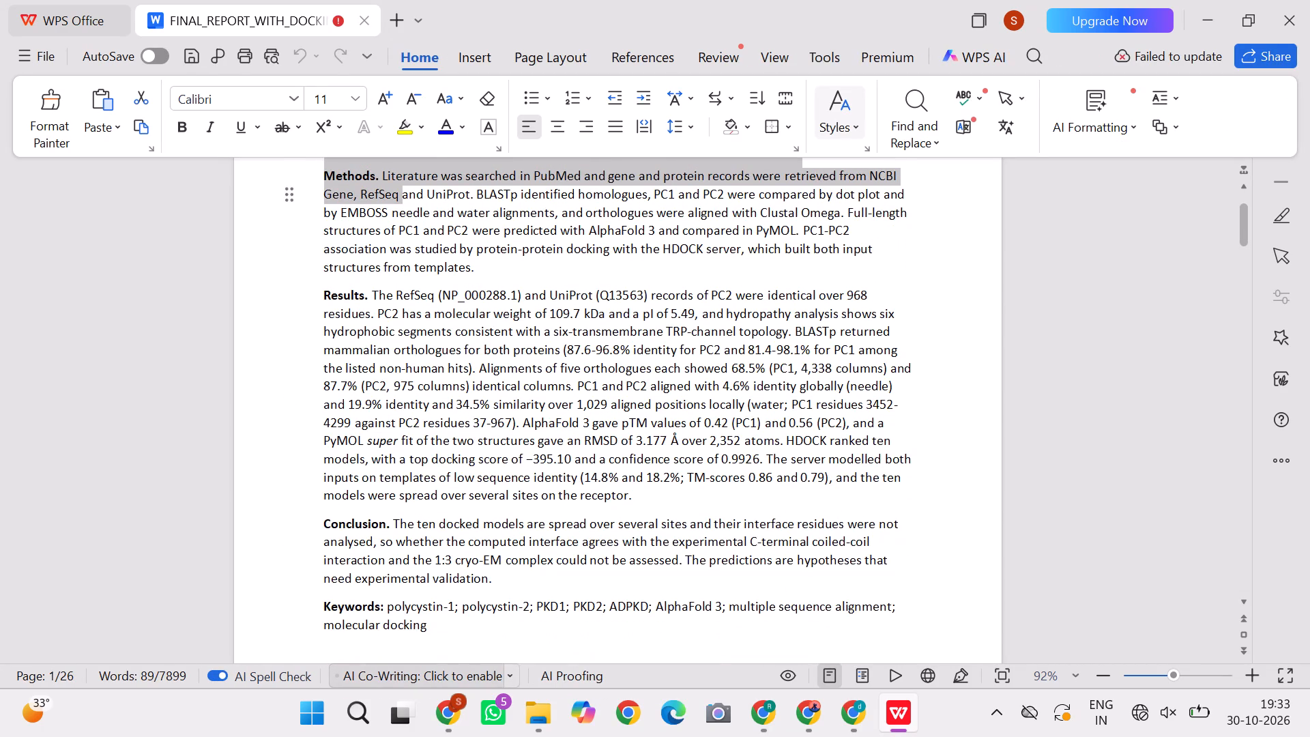
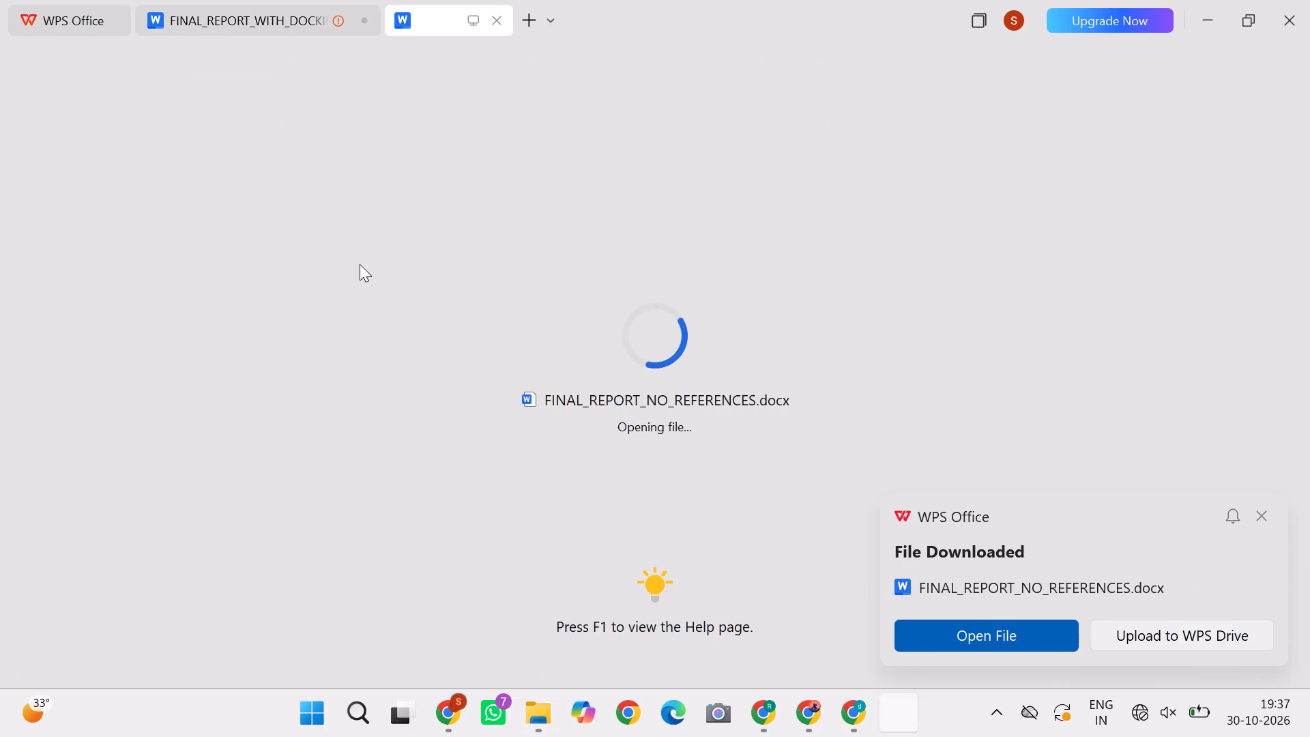
Review the new report from the abstract through the docking section, examining the text, tables and figures for leftover references.
scroll(456, 334, down, 1)
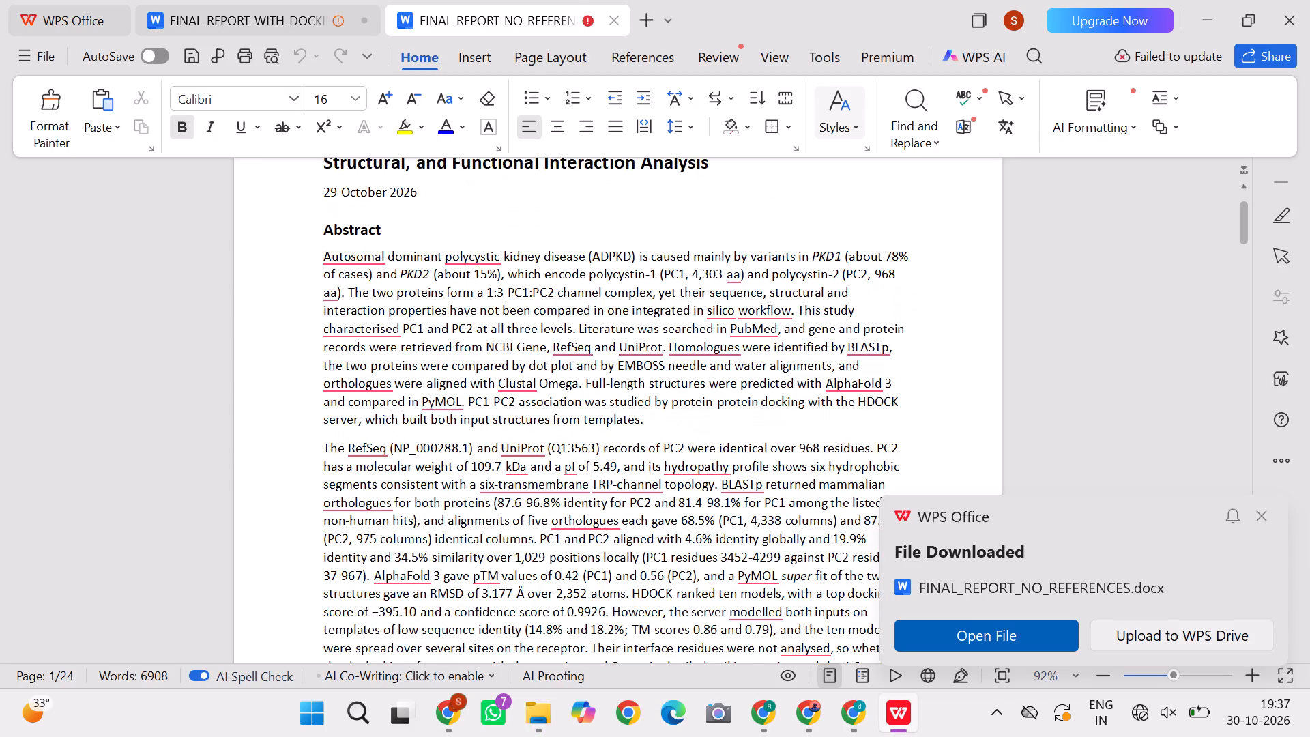
scroll(456, 334, down, 3)
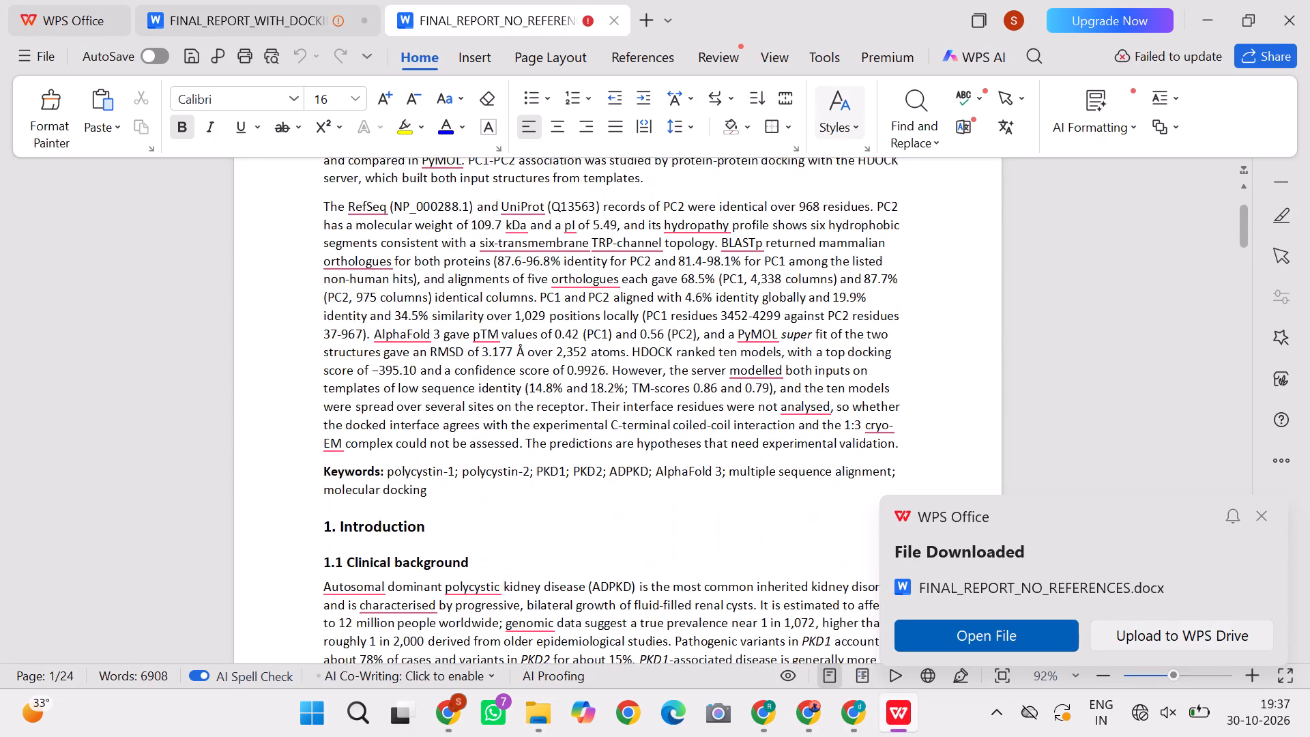
scroll(456, 334, down, 6)
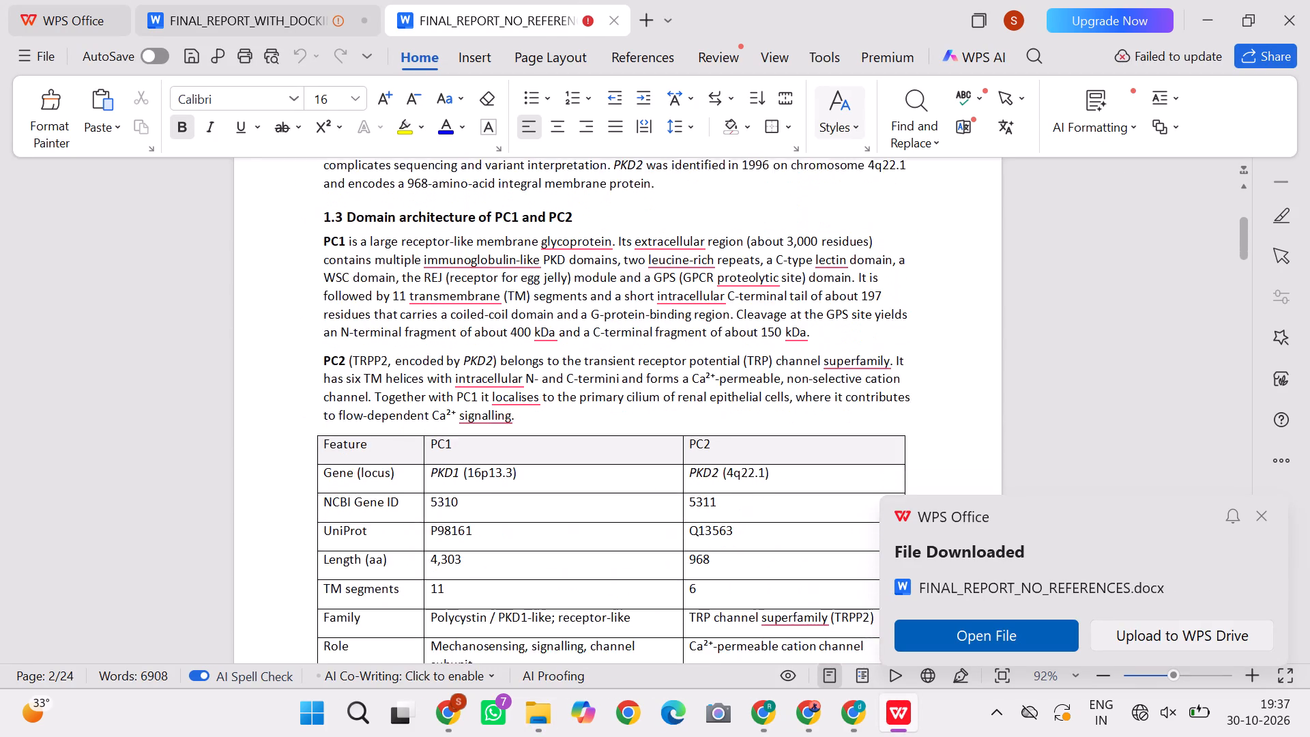
scroll(456, 334, down, 9)
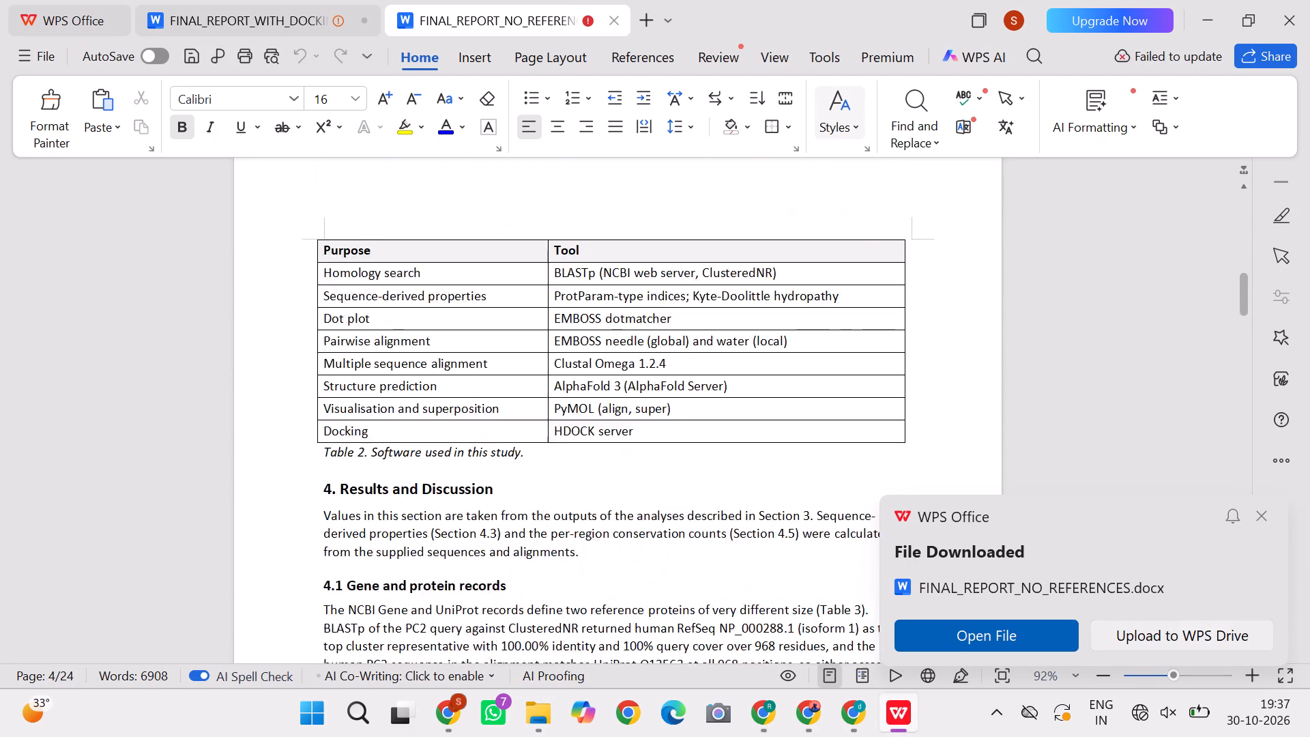
scroll(456, 334, down, 7)
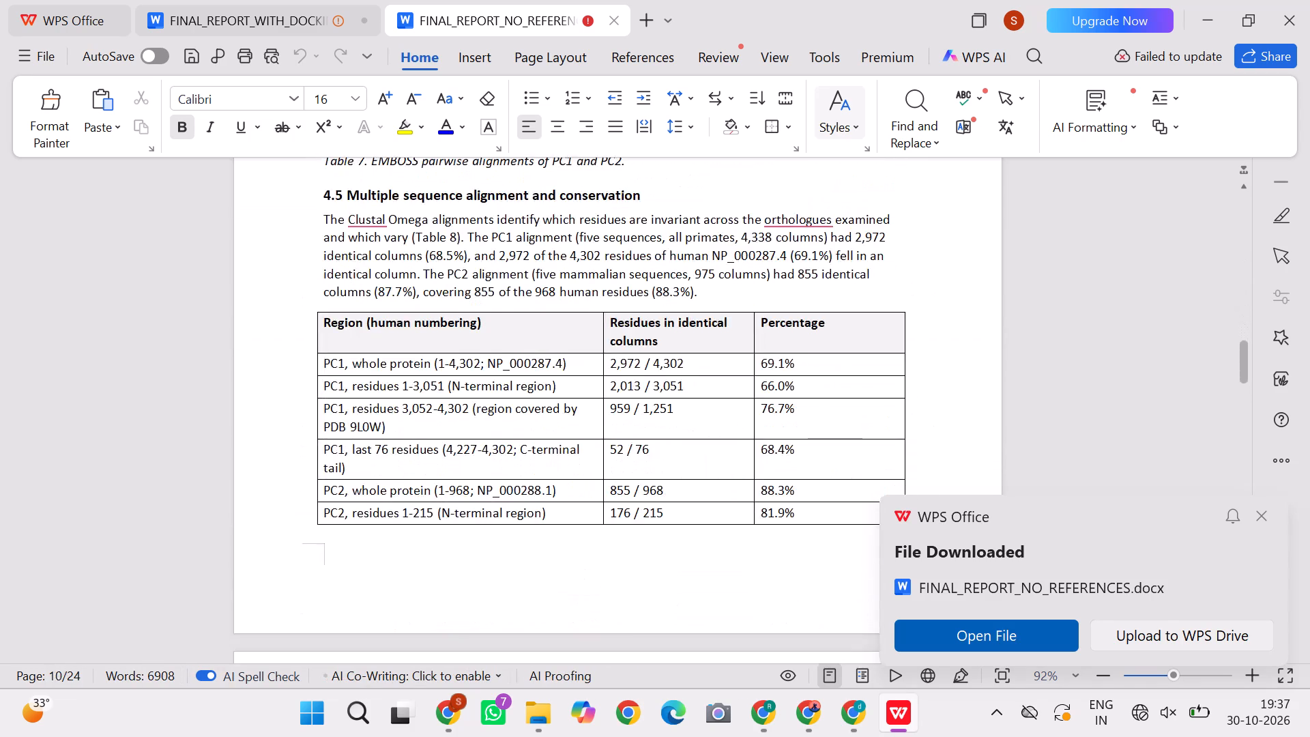
scroll(456, 334, down, 8)
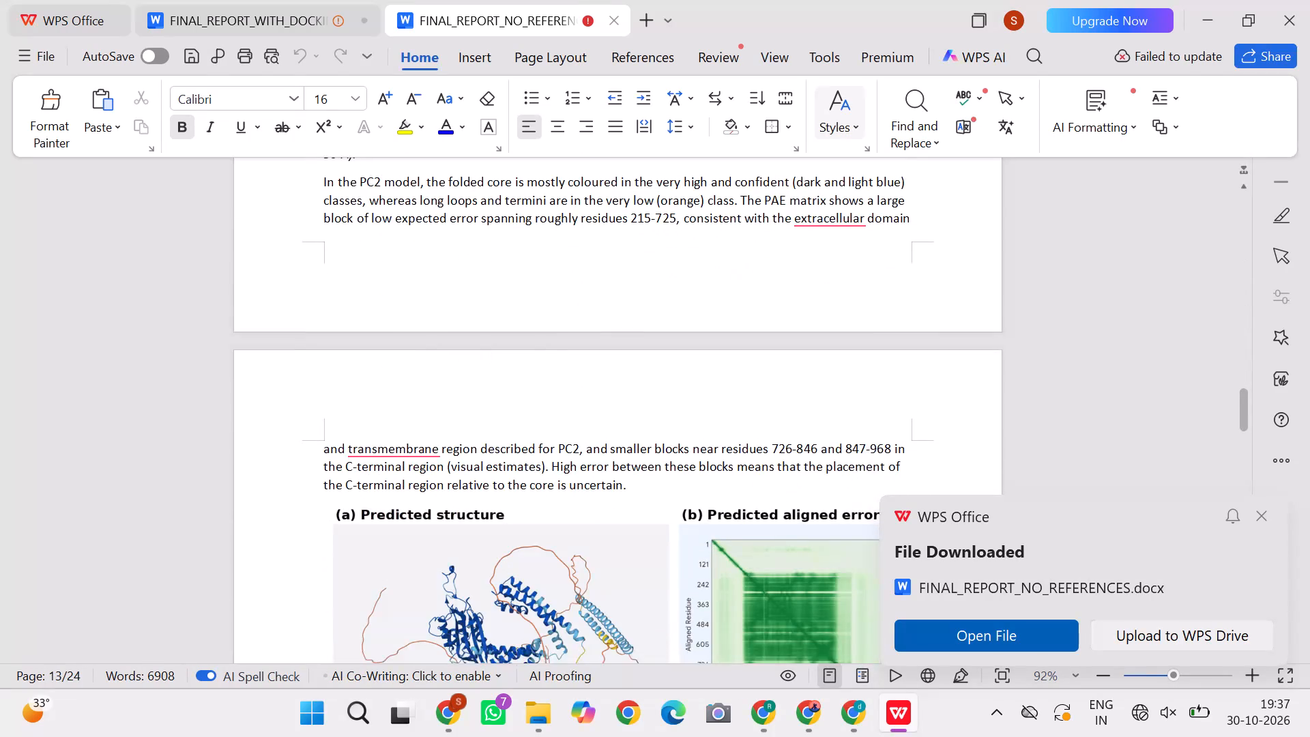
scroll(456, 334, down, 4)
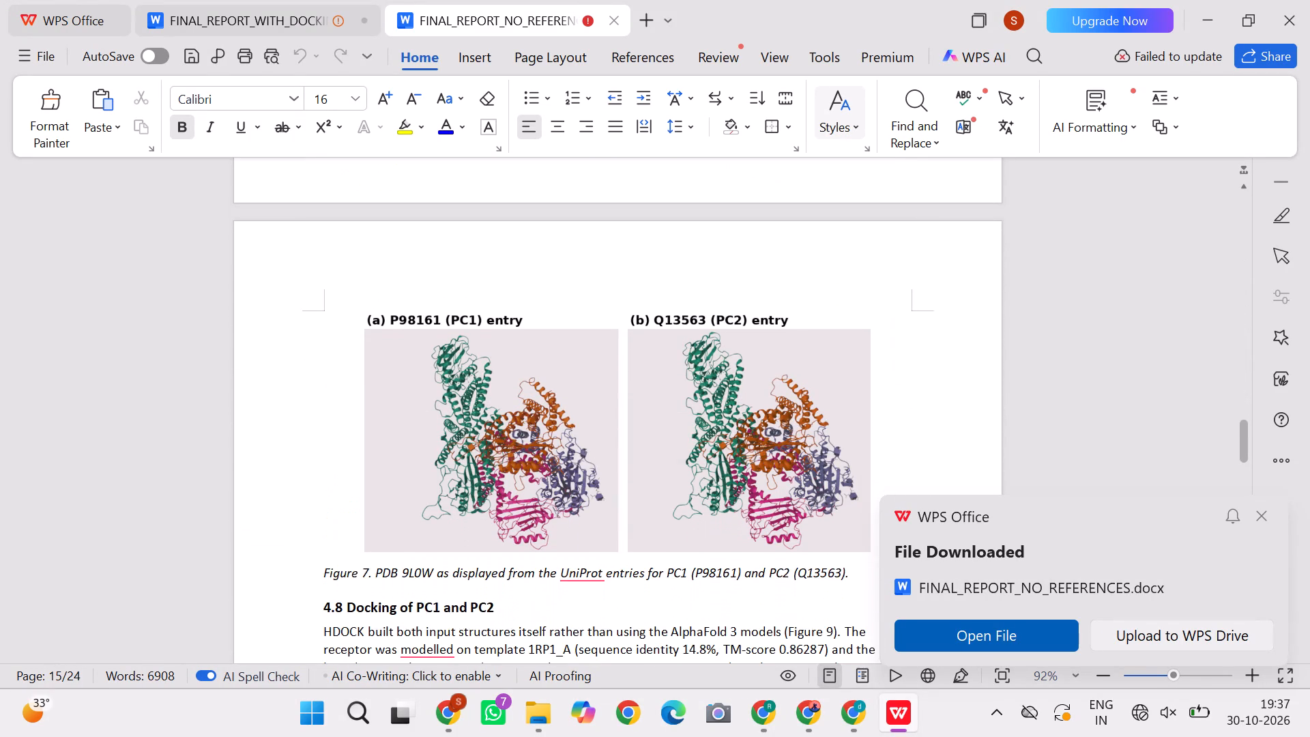
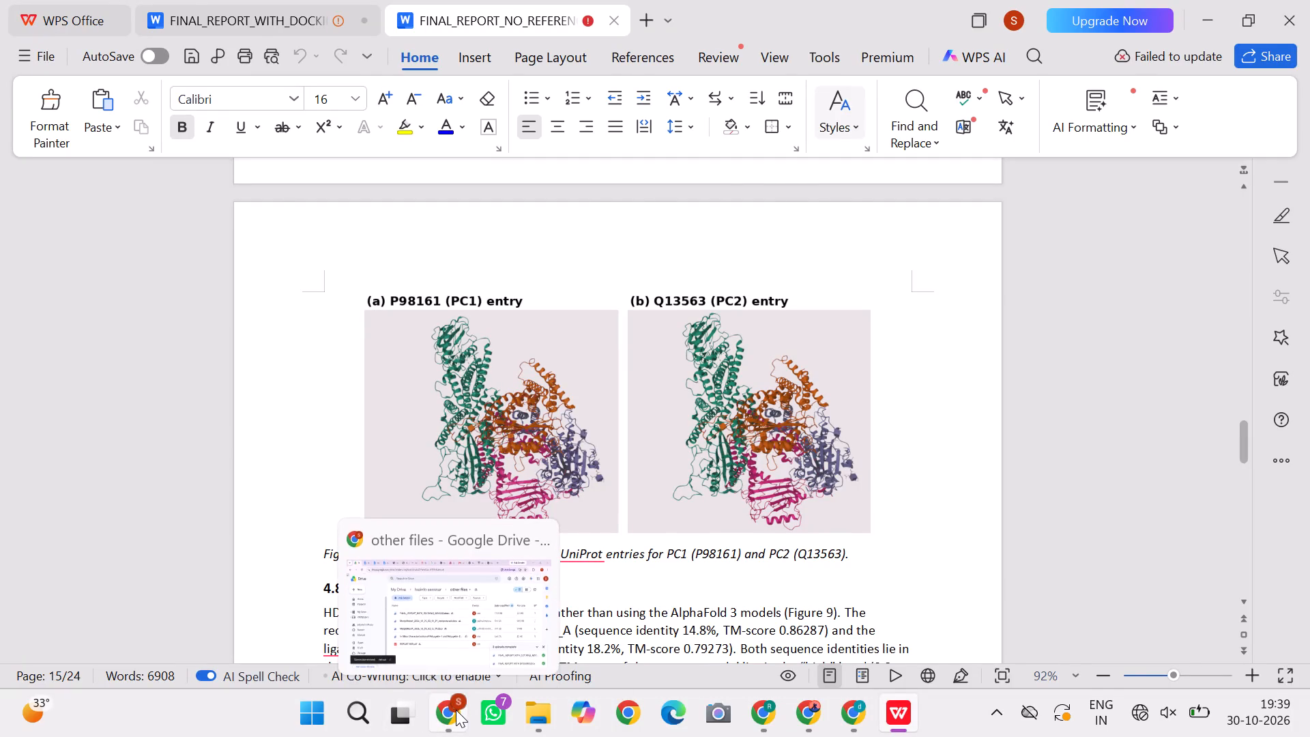
Open PYMOL PC1 PC2.docx from Google Drive's bioinfo seminar info folder, review its structure image and alignment output alongside the WPS report, and close it.
click(456, 710)
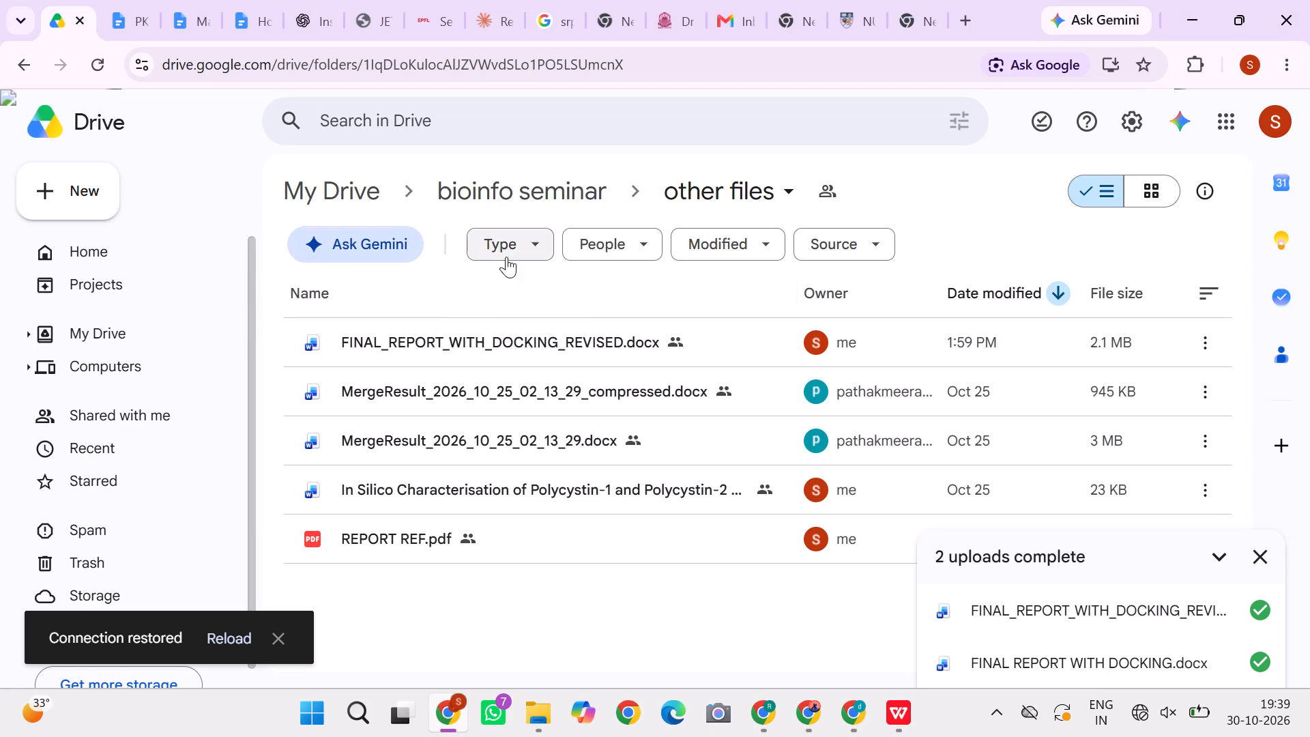
click(537, 176)
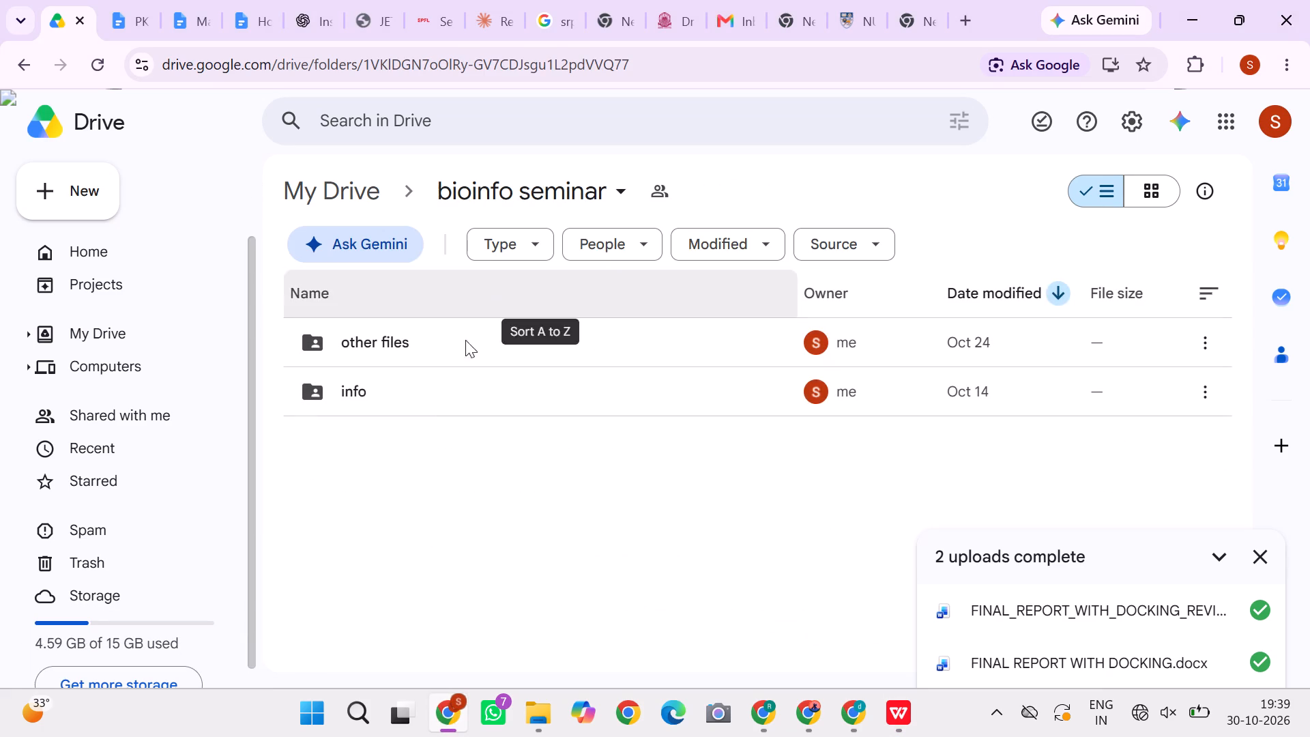
double_click(436, 379)
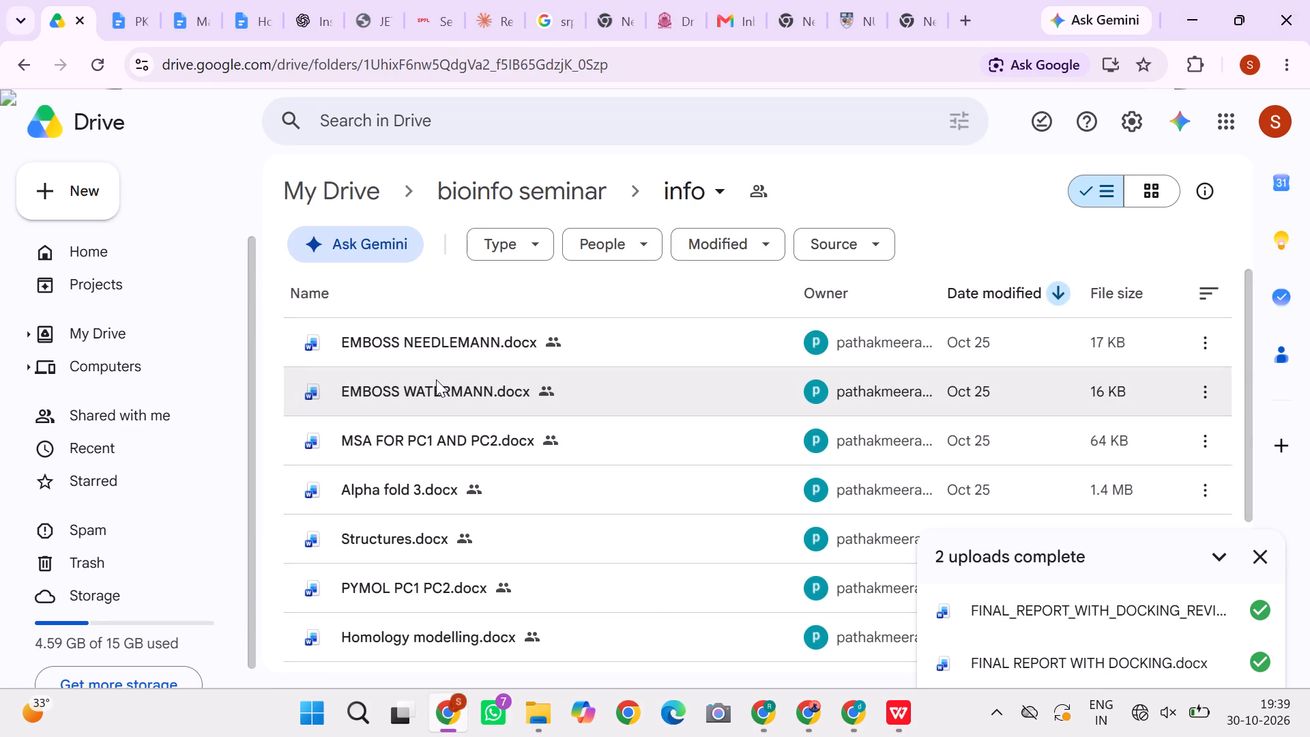
double_click(415, 597)
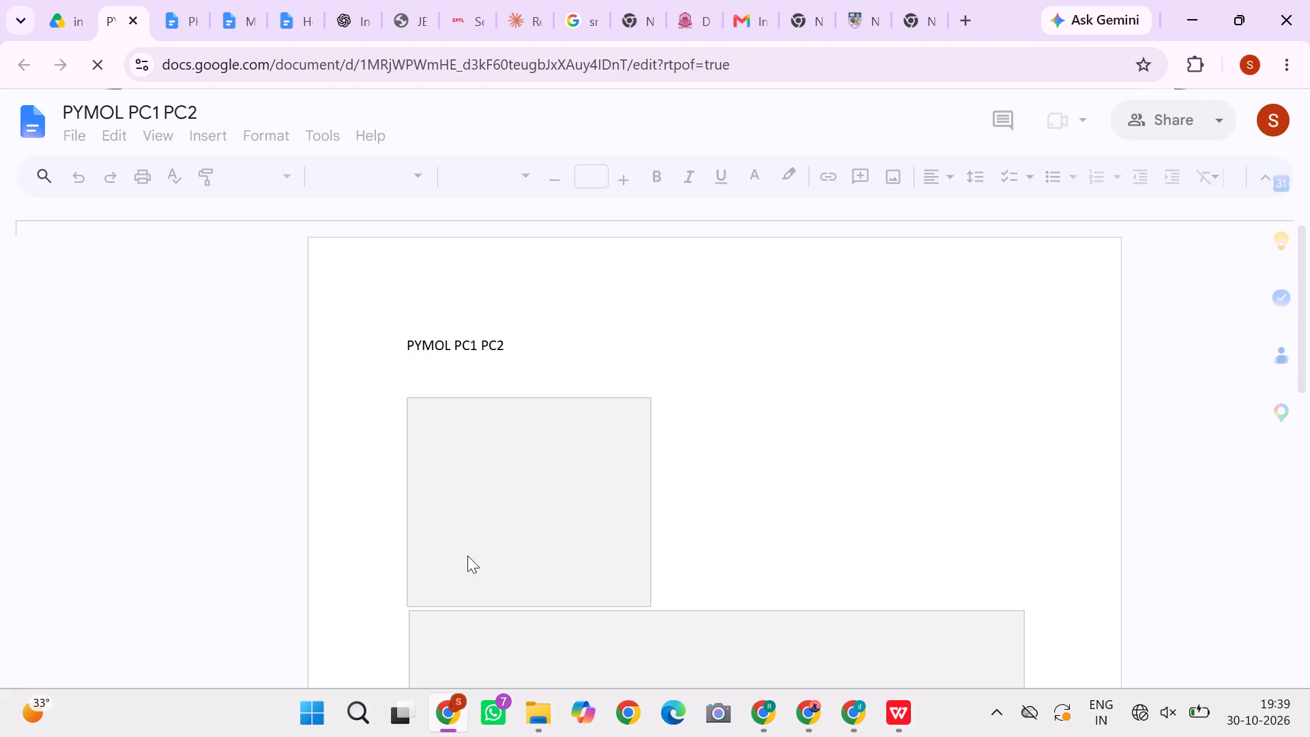
scroll(604, 501, down, 2)
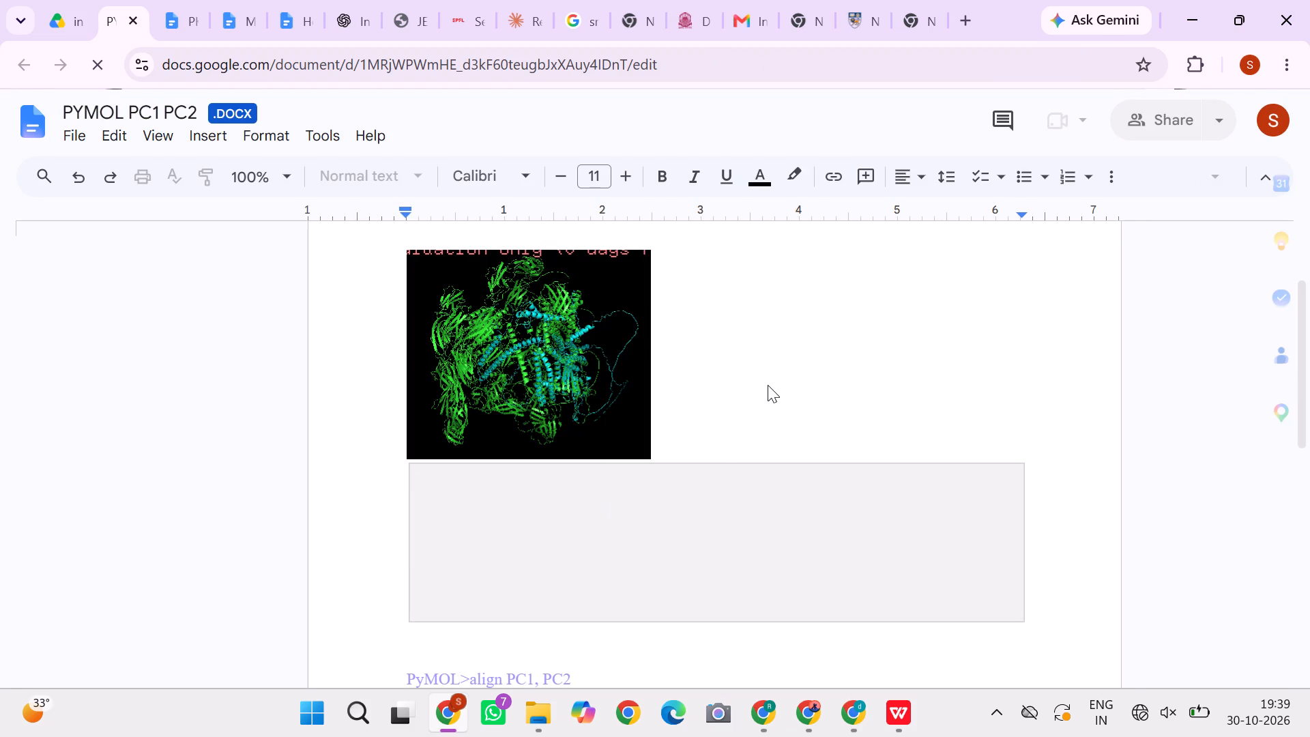
scroll(768, 385, down, 5)
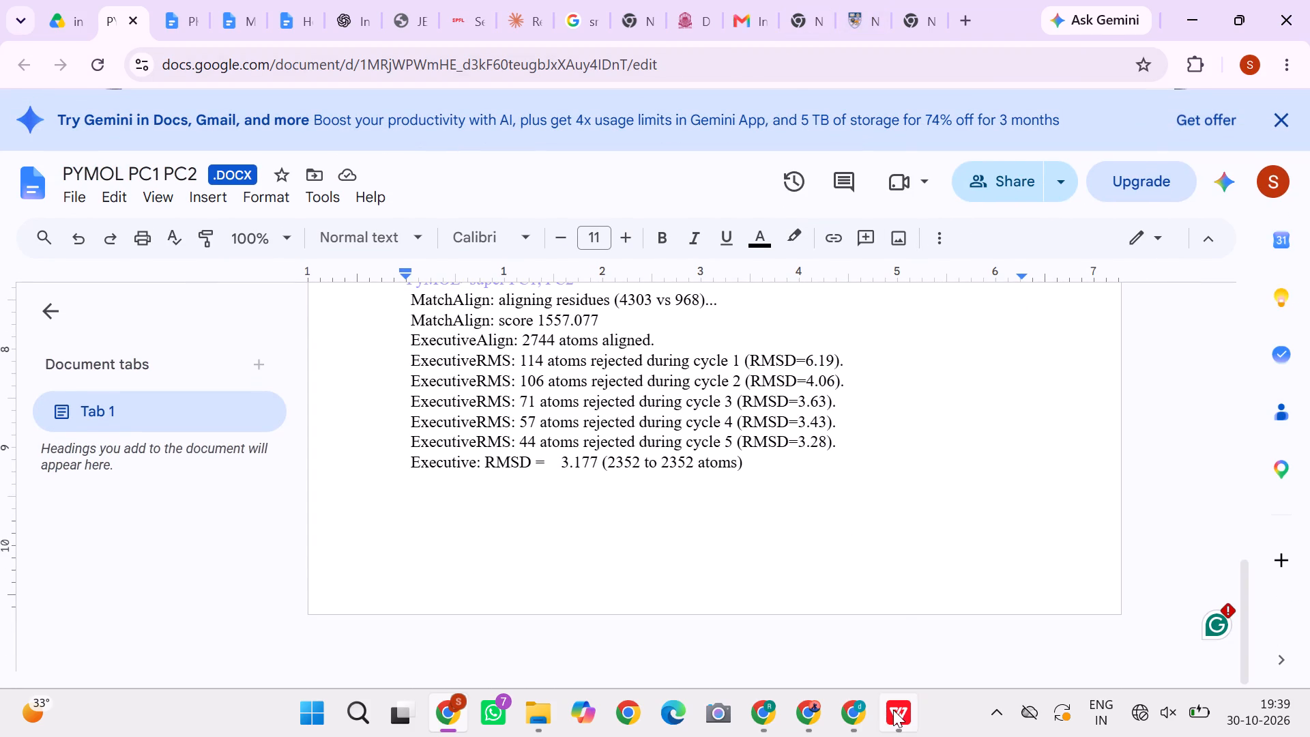
click(909, 598)
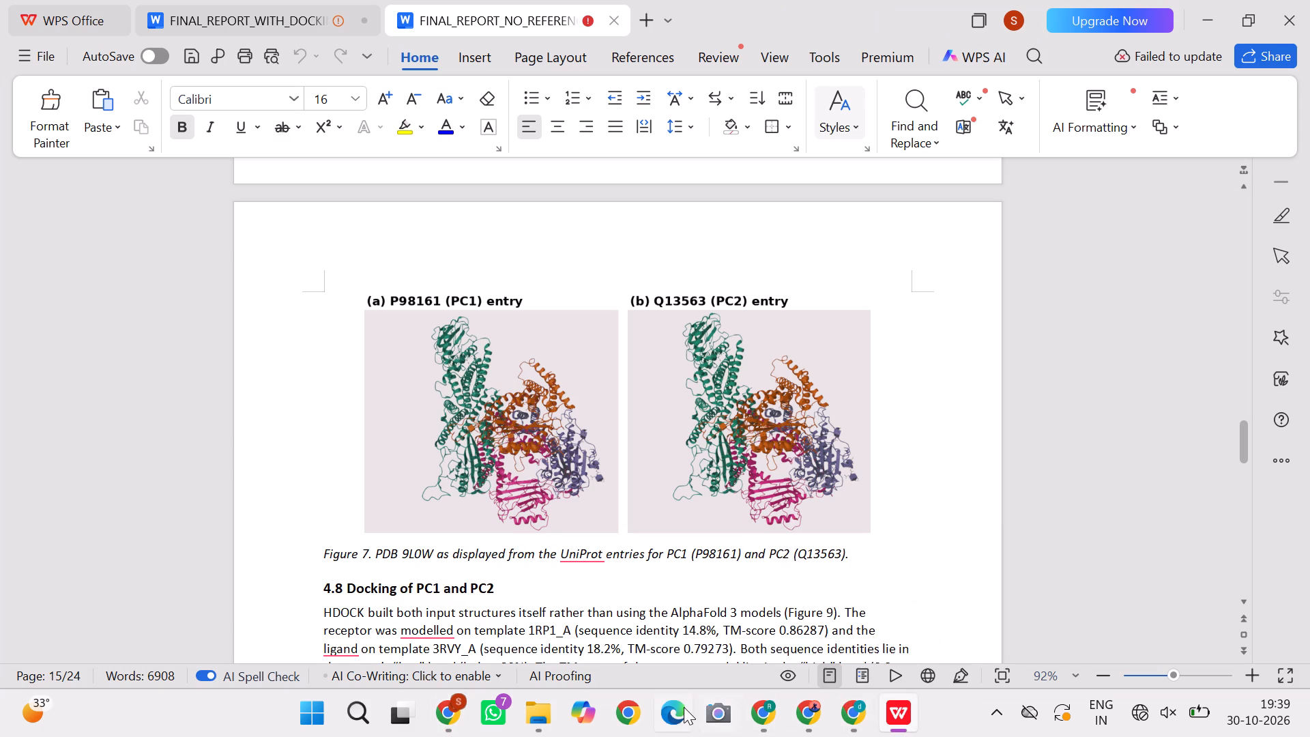
click(453, 710)
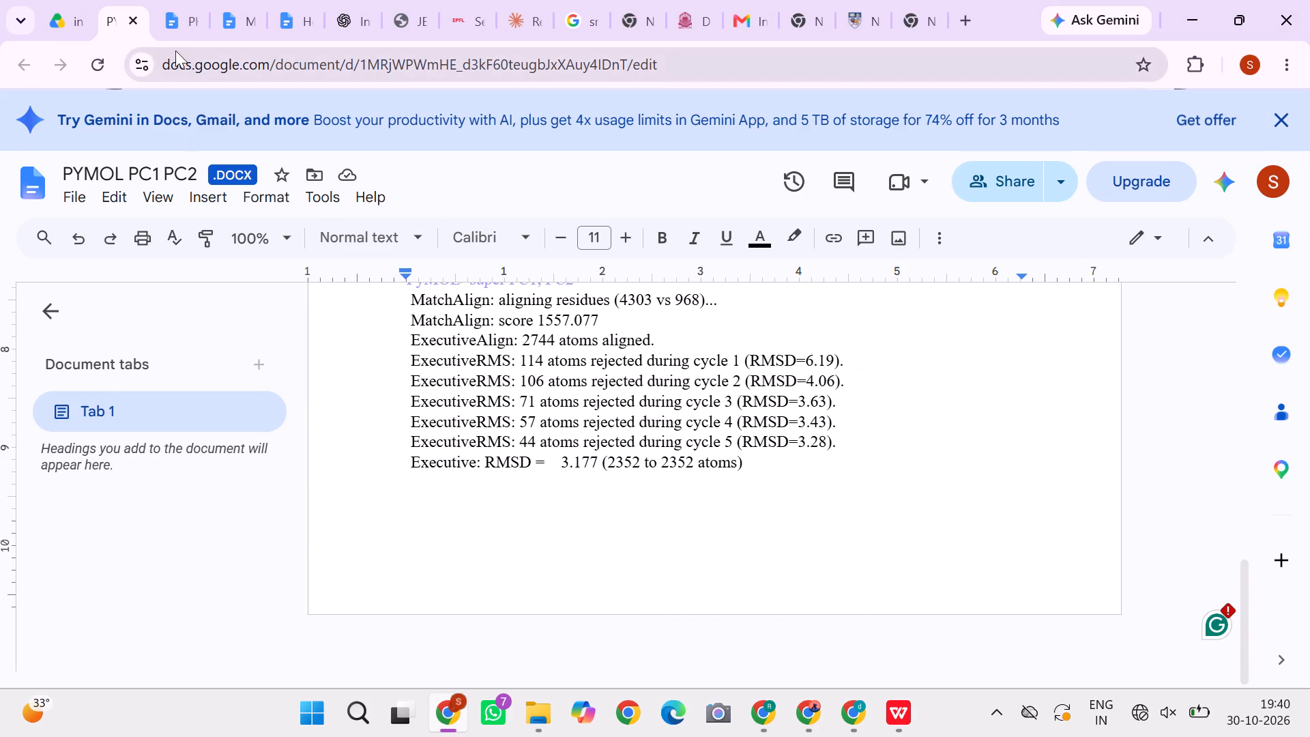
click(135, 19)
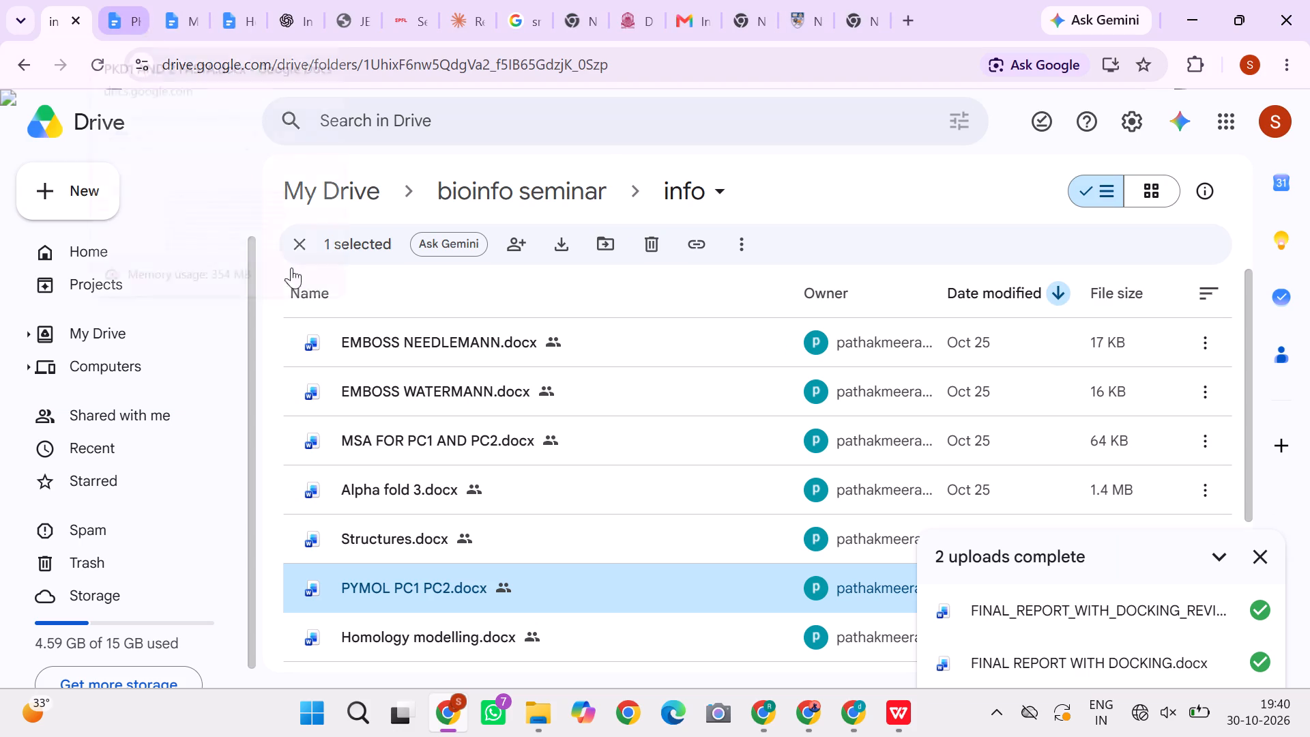
Look through the info folder's file list for the remaining source documents.
scroll(463, 541, down, 3)
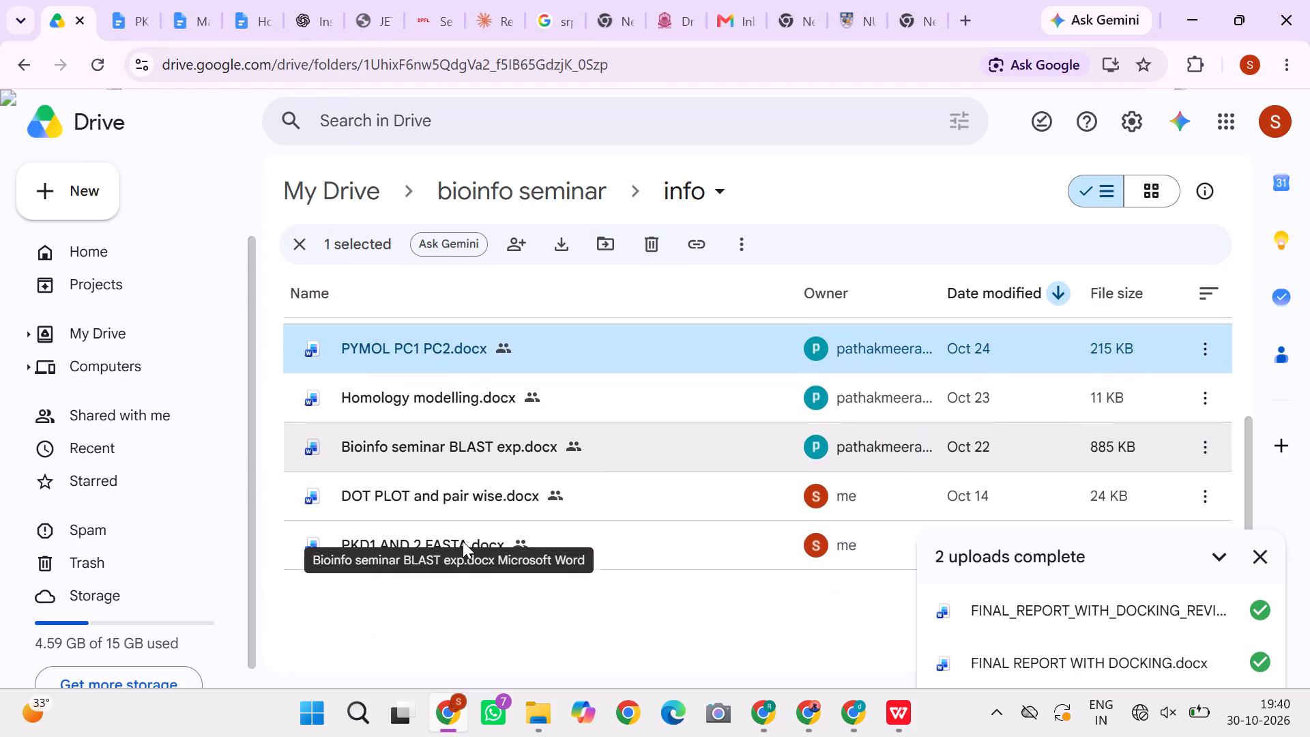
scroll(463, 541, down, 1)
scroll(463, 541, up, 4)
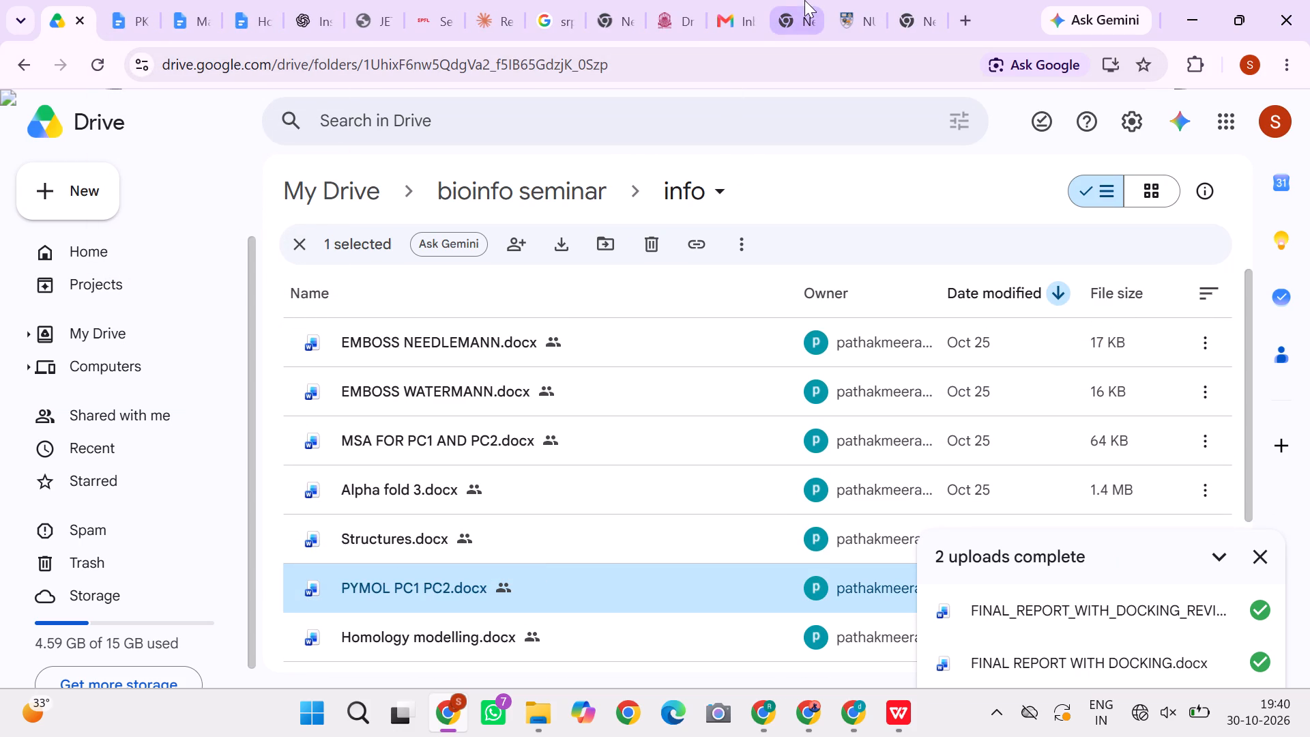
Switch to the blank new browser tab.
click(925, 15)
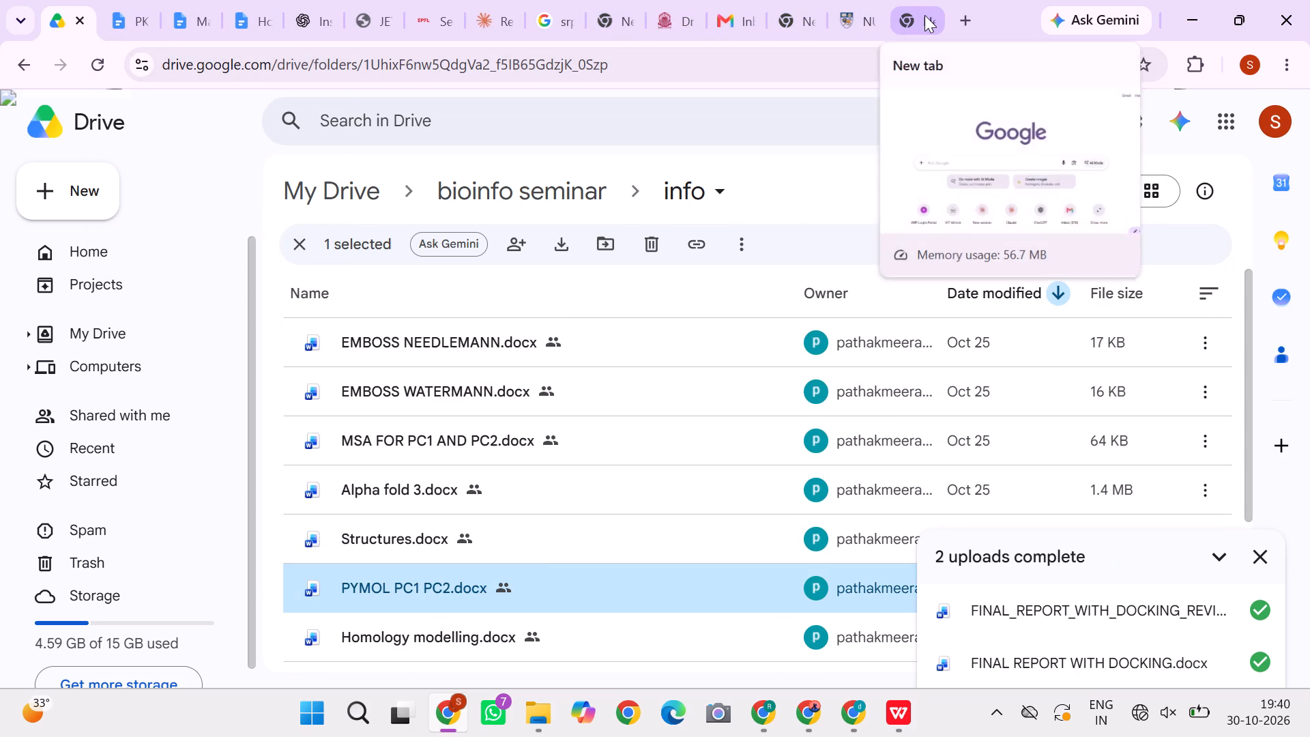
Search Google for UNIPROT in the blank tab.
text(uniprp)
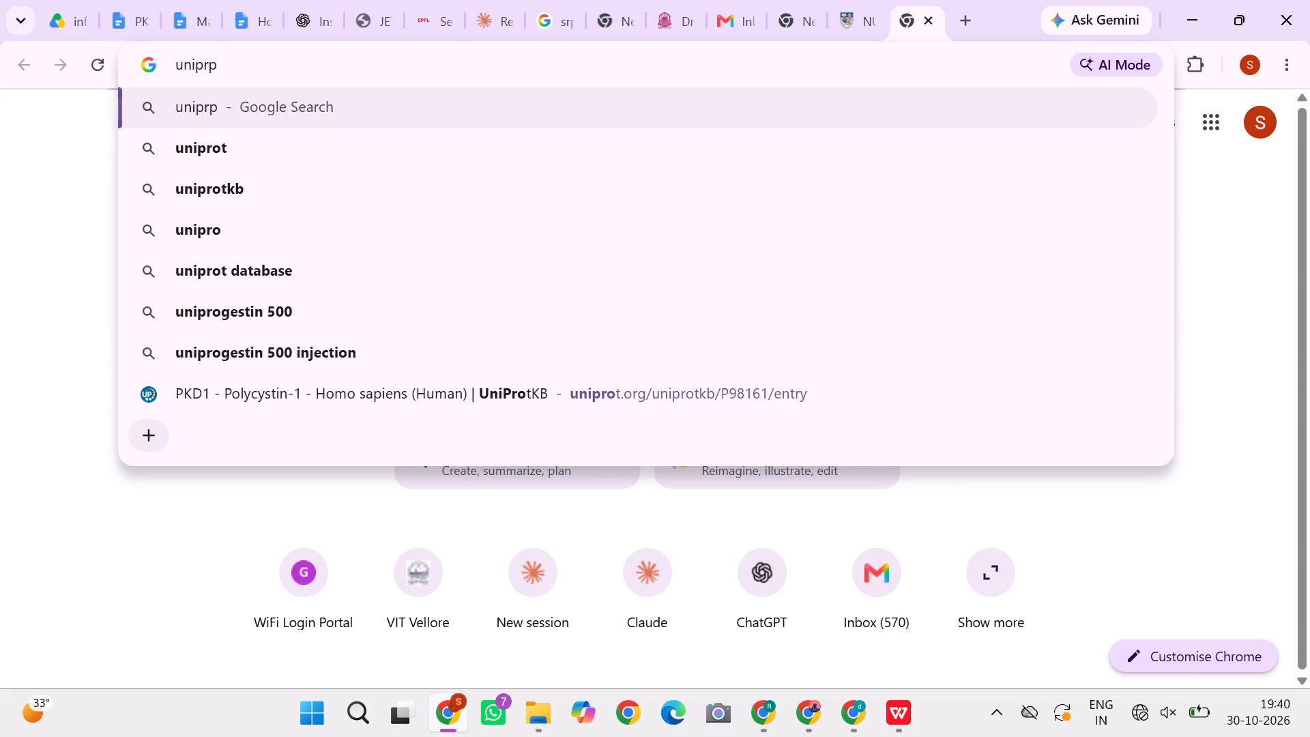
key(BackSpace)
click(270, 149)
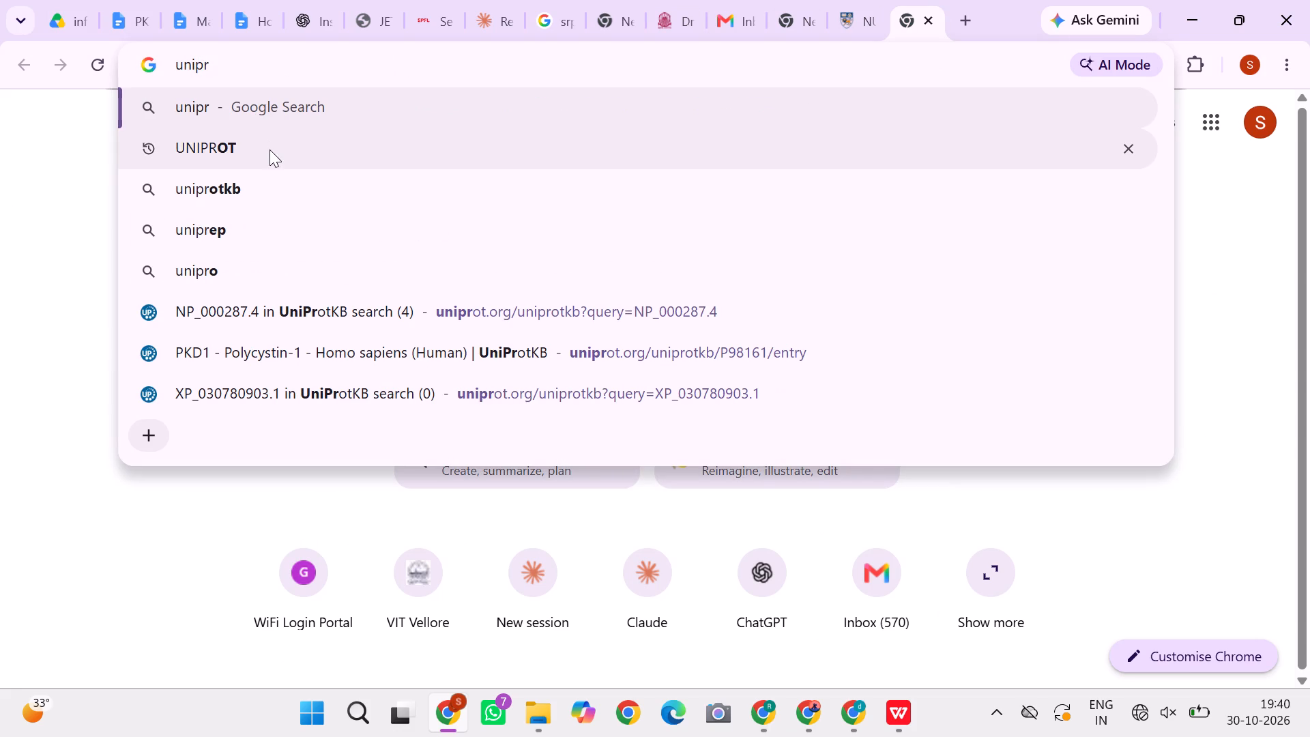
Copy the PKD2_HUMAN accession Q13563 from the PKD1 AND 2 FASTA document's heading and return to the UNIPROT search results.
click(144, 22)
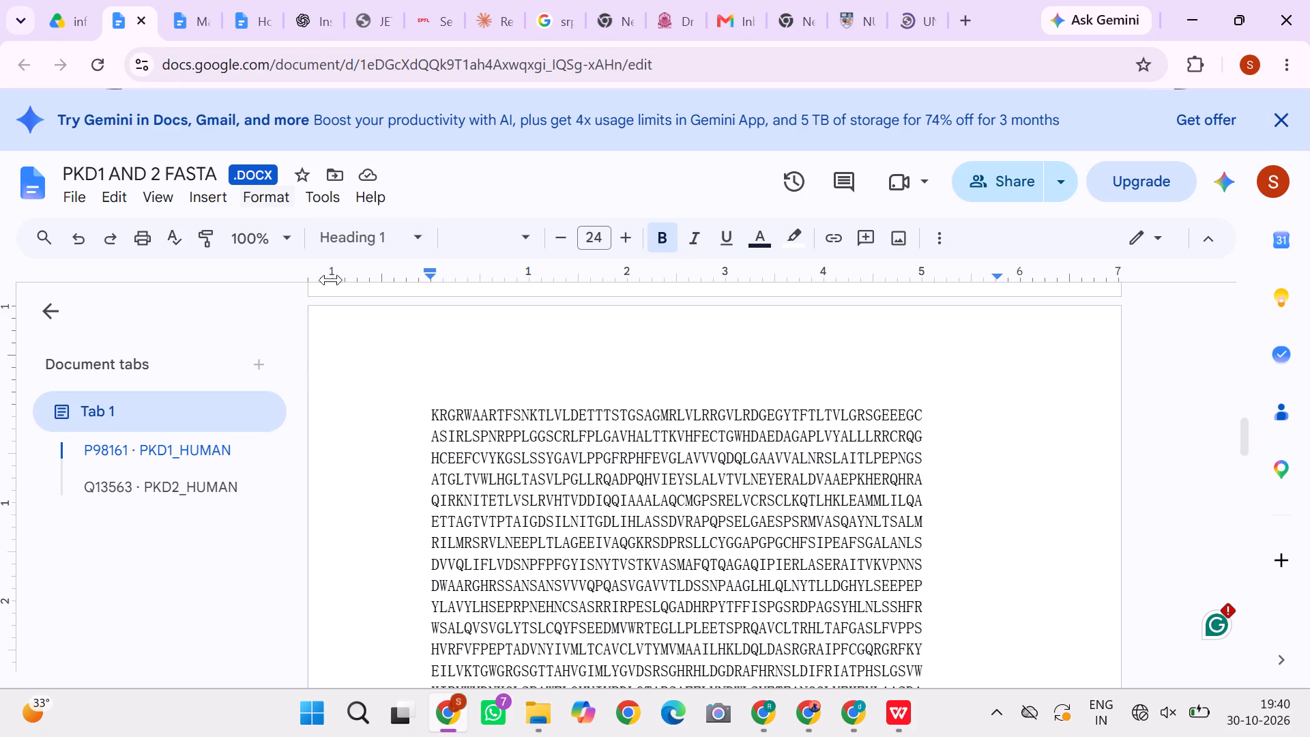
scroll(435, 405, up, 2)
scroll(435, 405, down, 1)
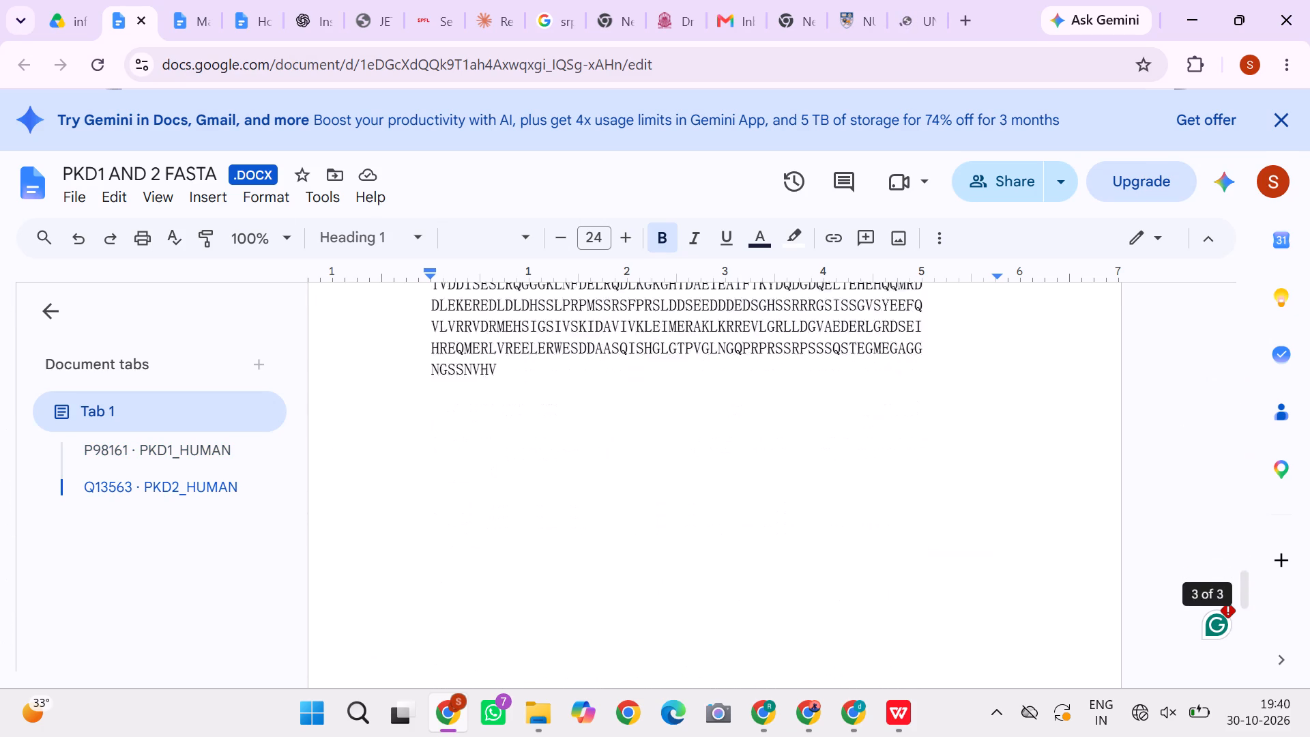
scroll(435, 405, up, 6)
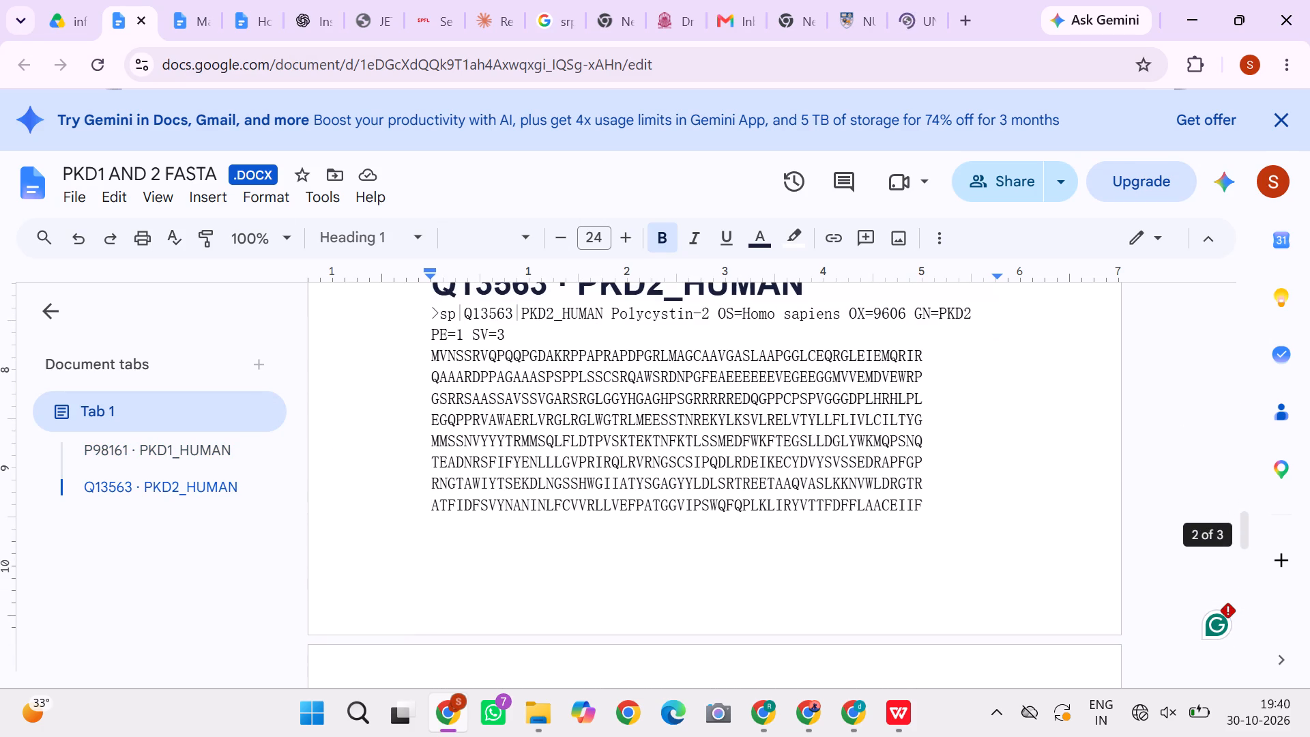
scroll(428, 495, up, 1)
scroll(424, 573, up, 1)
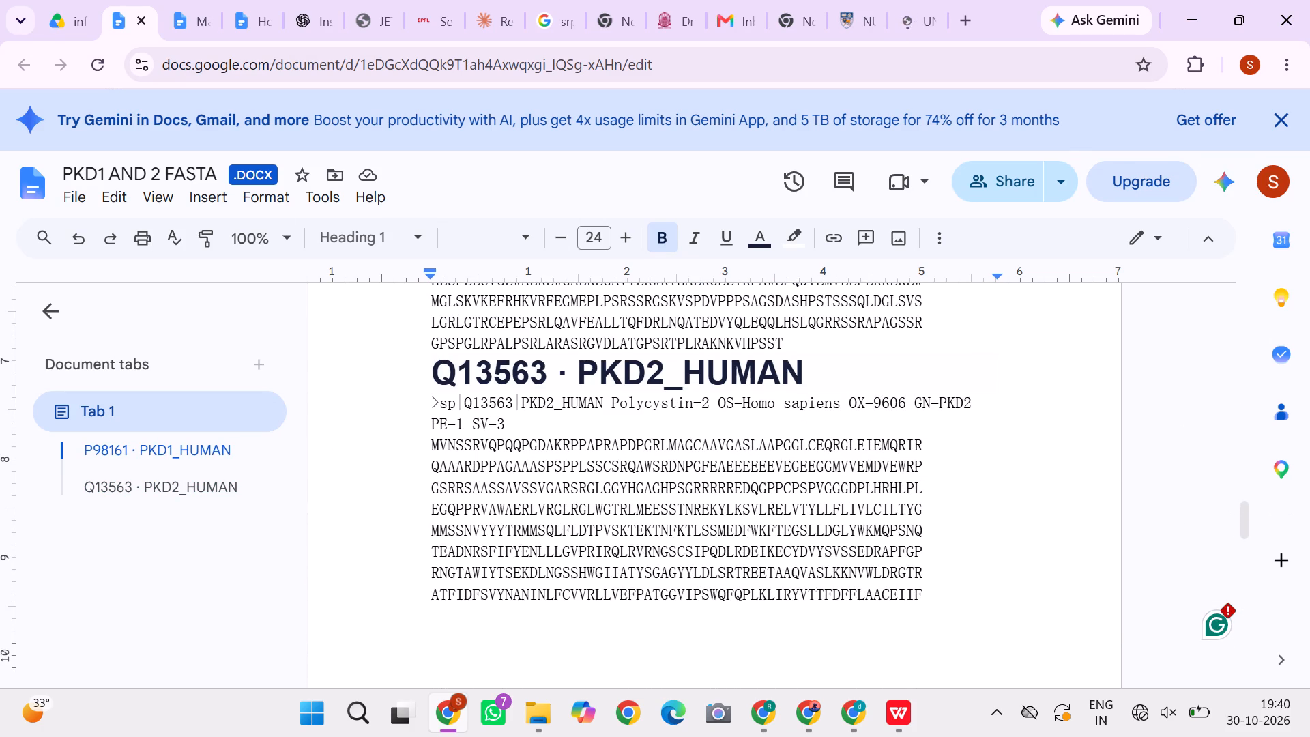
drag(542, 383, 425, 374)
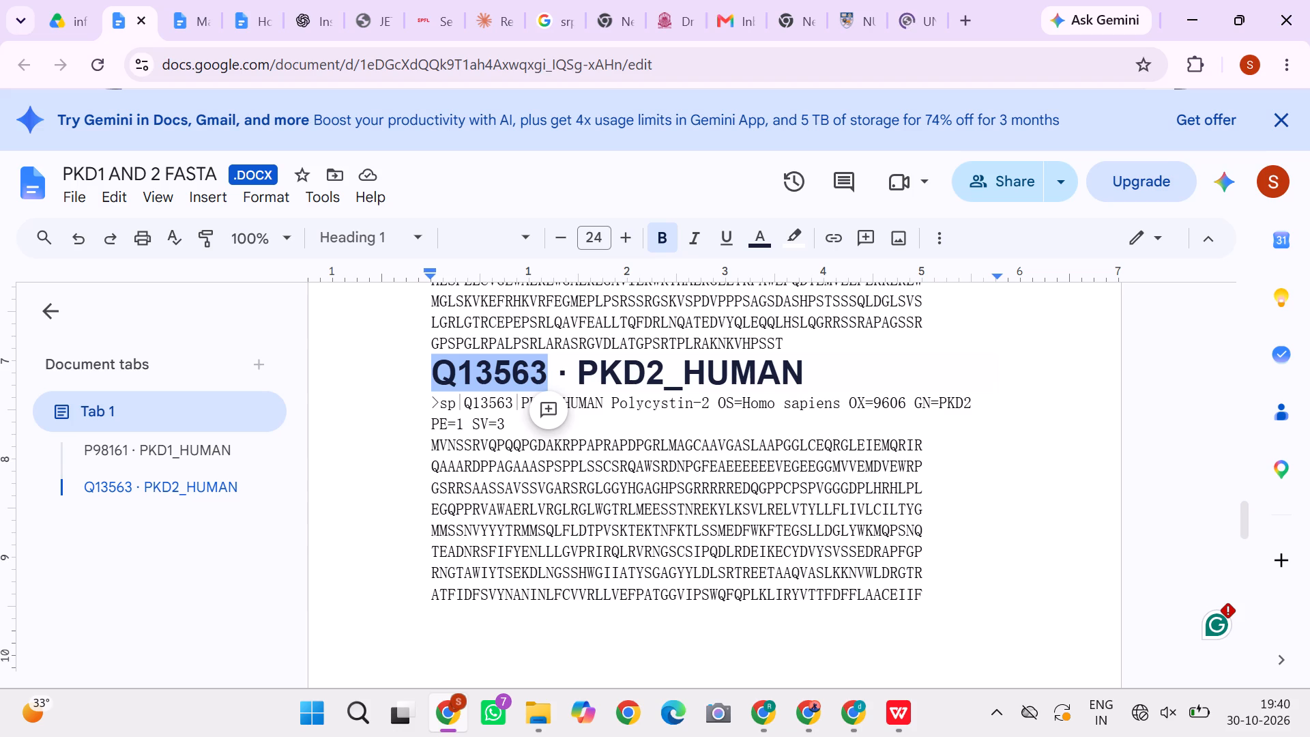
key(ctrl+c)
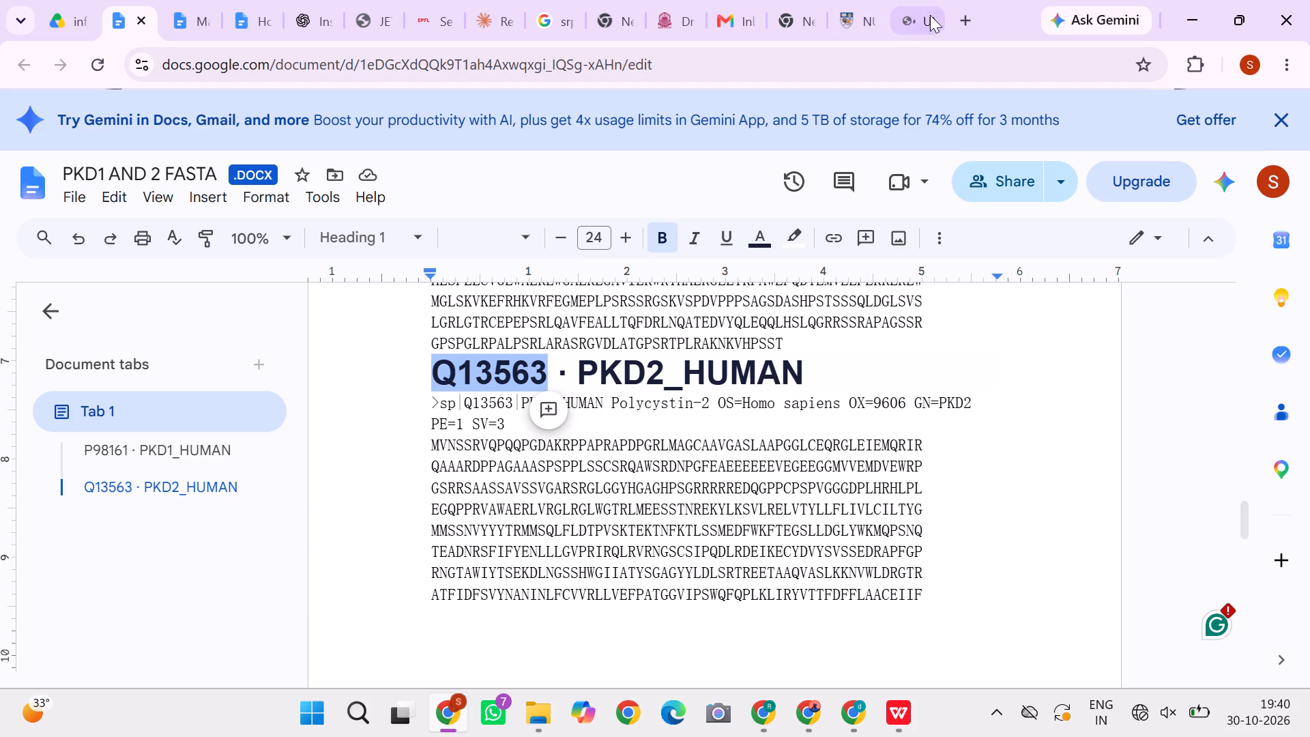
click(920, 17)
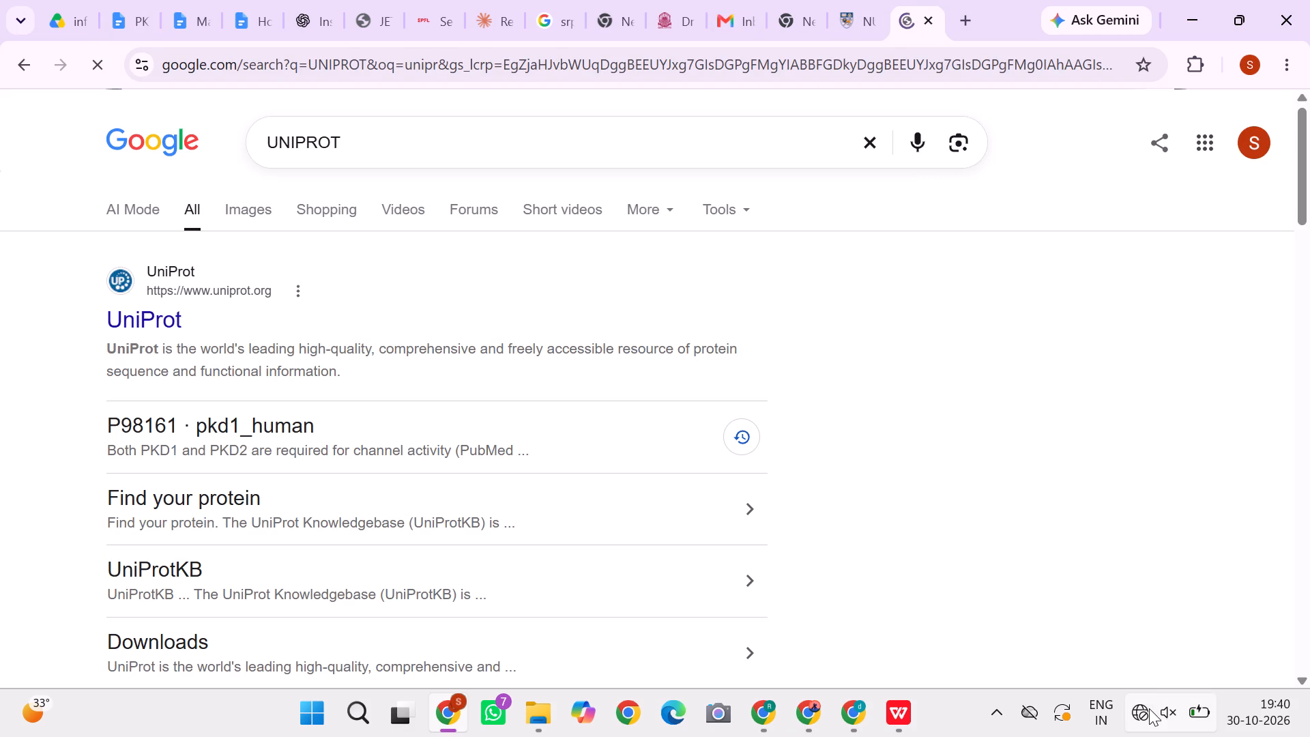
Open the list of available Wi-Fi networks from the Windows quick settings.
click(1149, 708)
click(1028, 321)
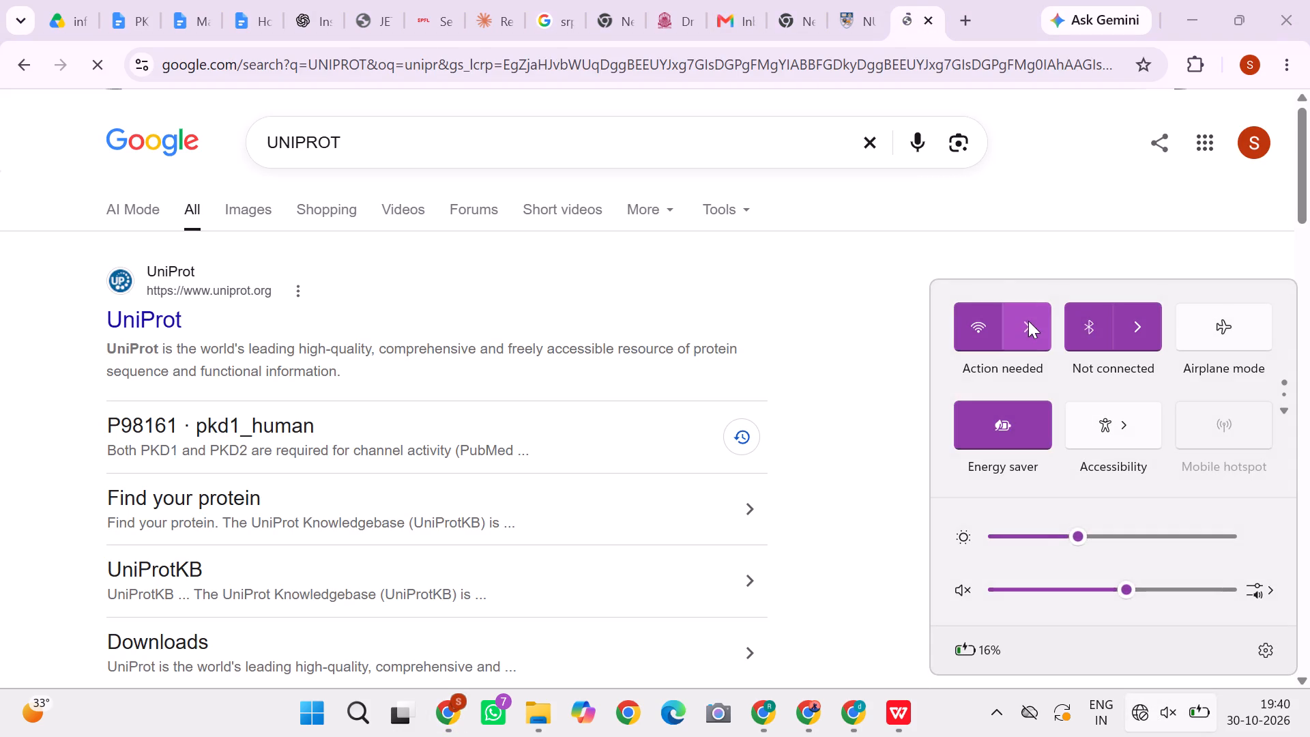
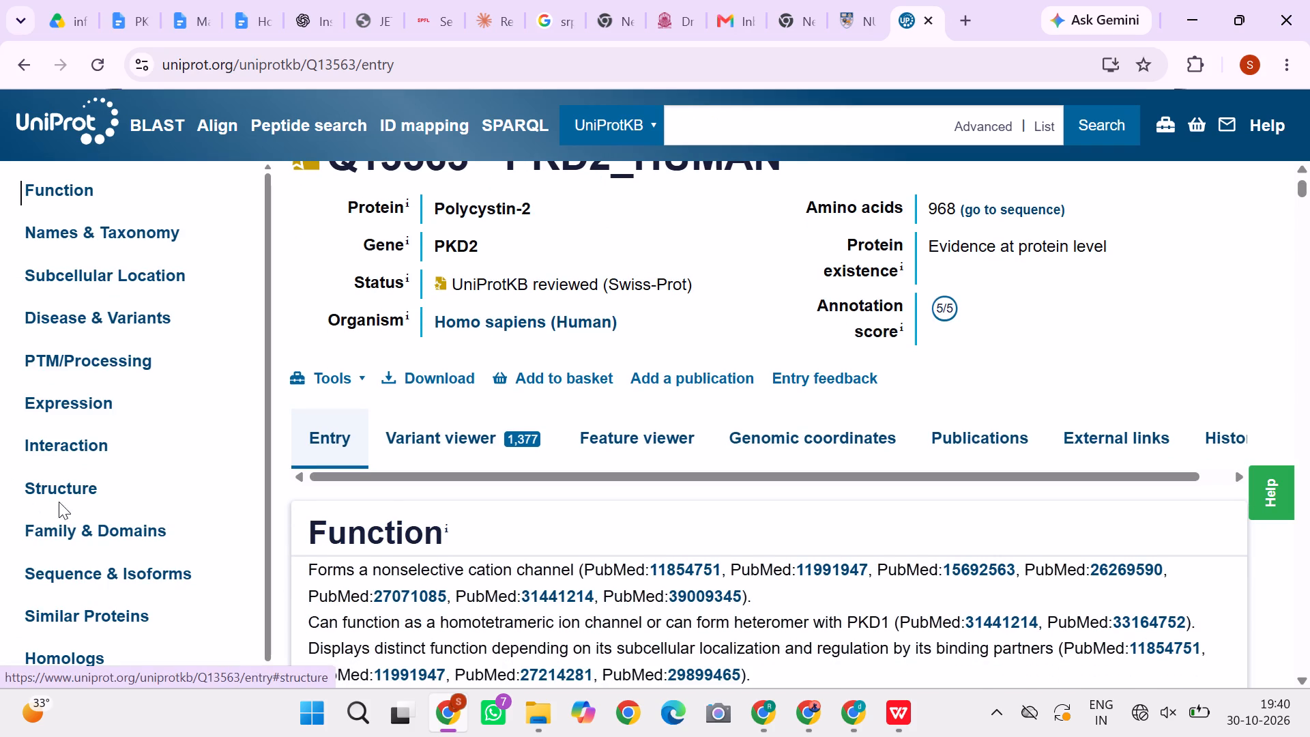
Open the Structure section of the Q13563 PKD2_HUMAN entry and examine its 3D model, PDB table and structure database links.
scroll(87, 493, down, 1)
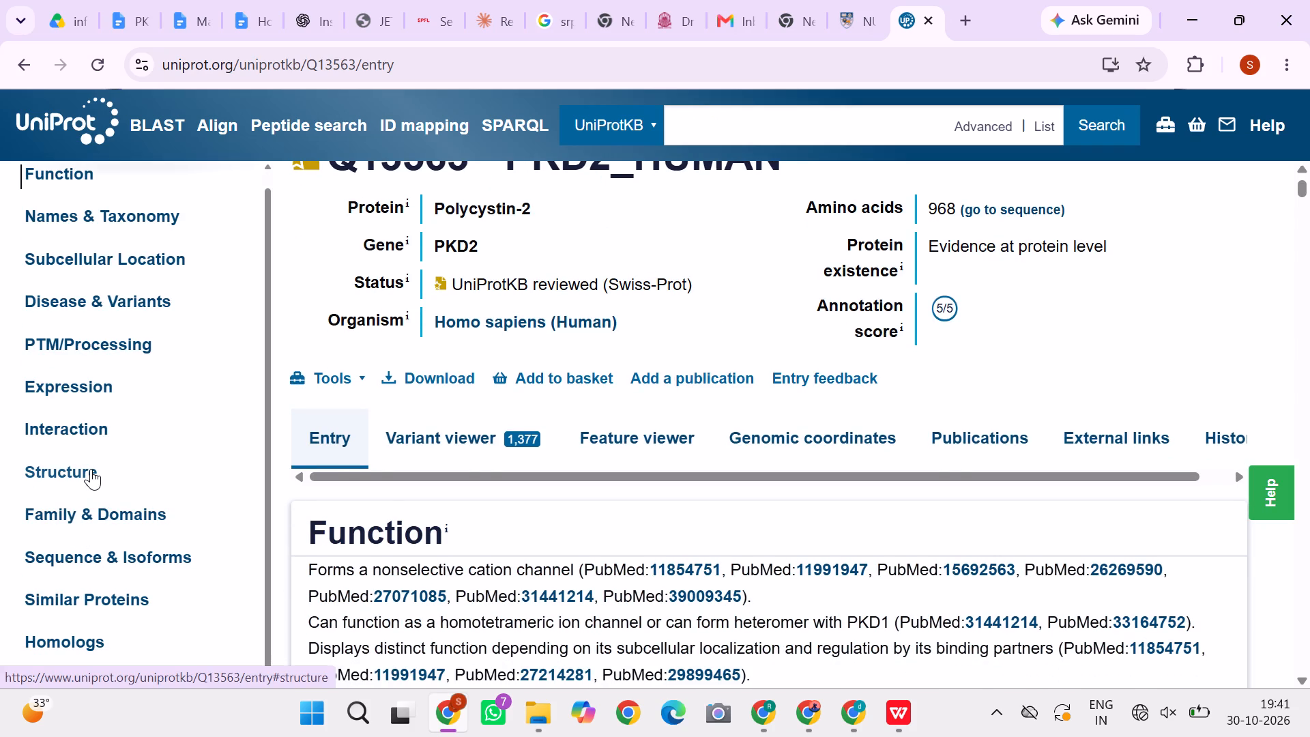
click(91, 469)
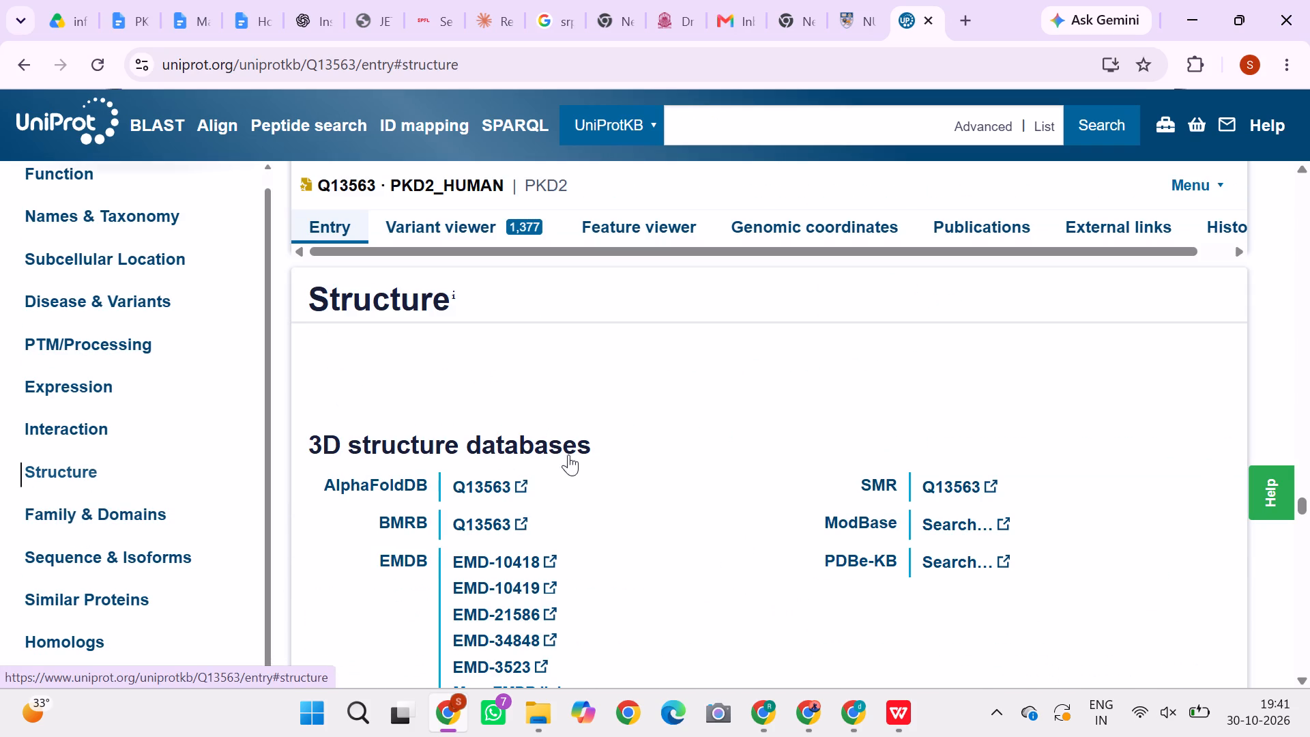
scroll(637, 430, up, 3)
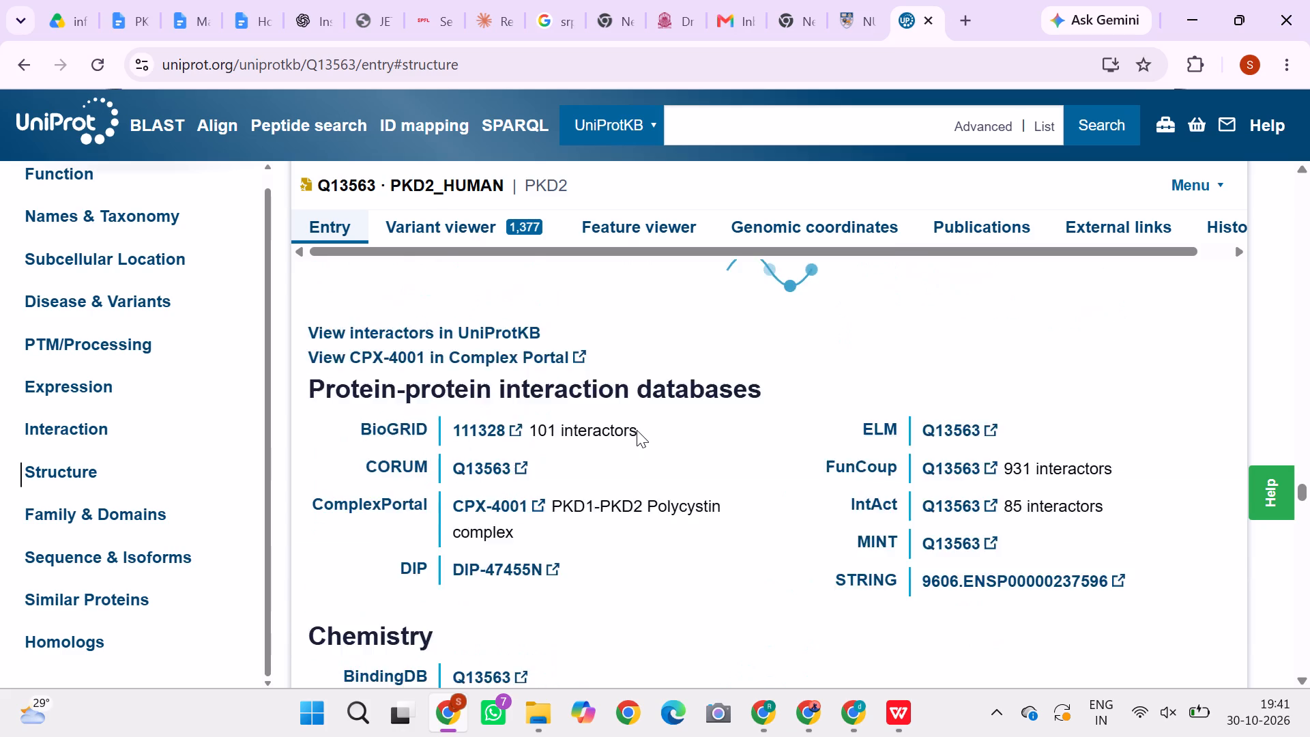
scroll(637, 430, down, 6)
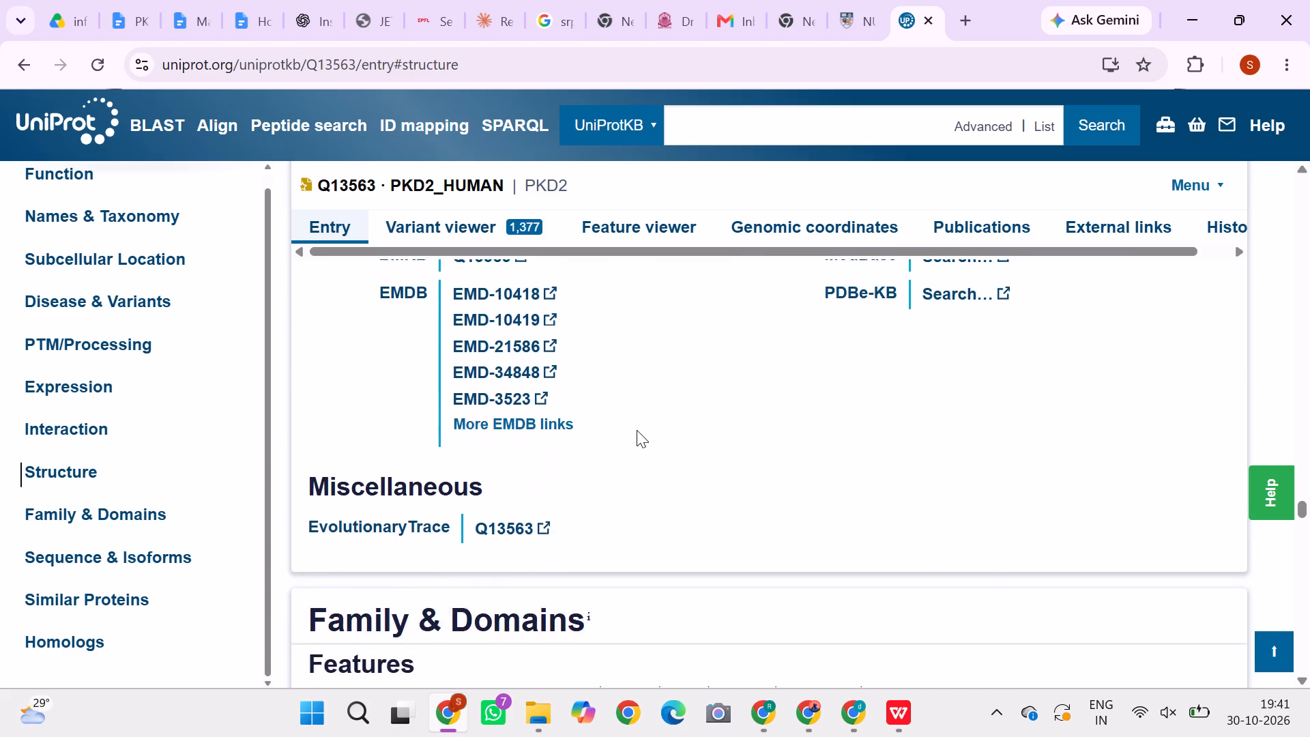
scroll(637, 430, down, 4)
scroll(637, 430, up, 2)
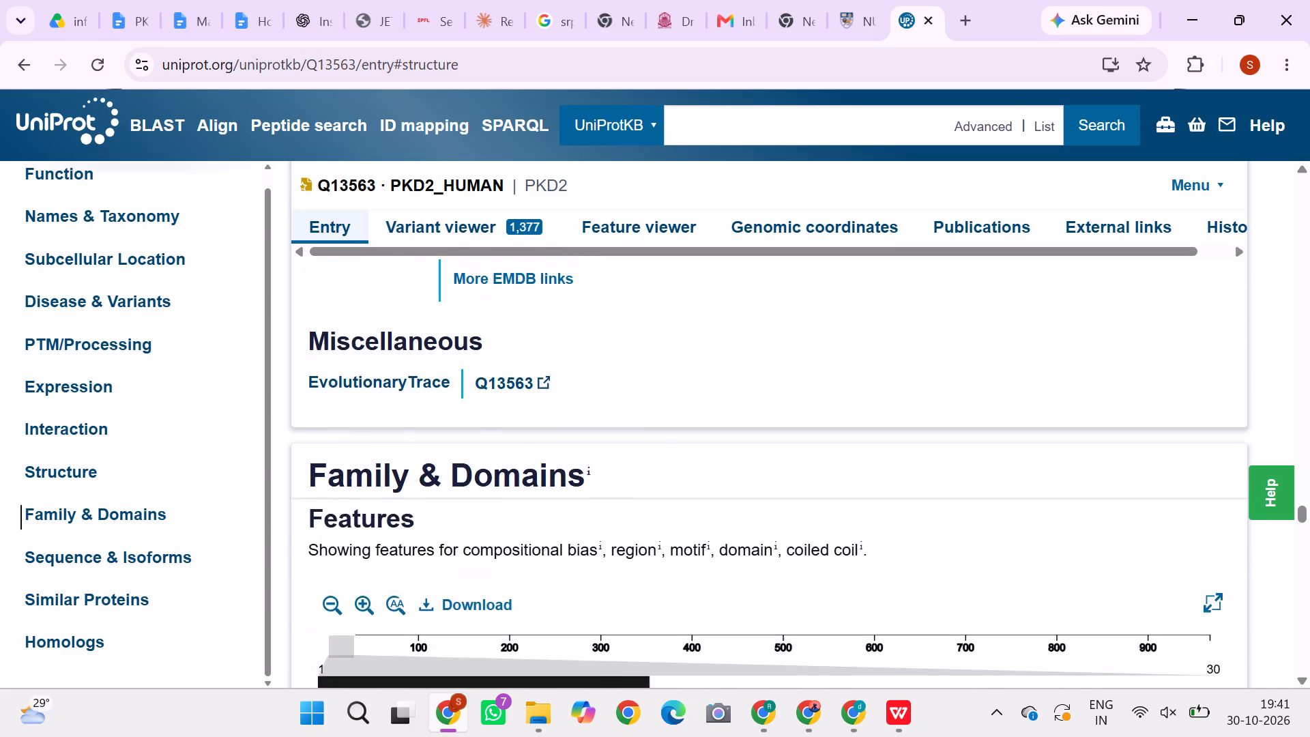
scroll(637, 430, up, 2)
scroll(637, 430, down, 3)
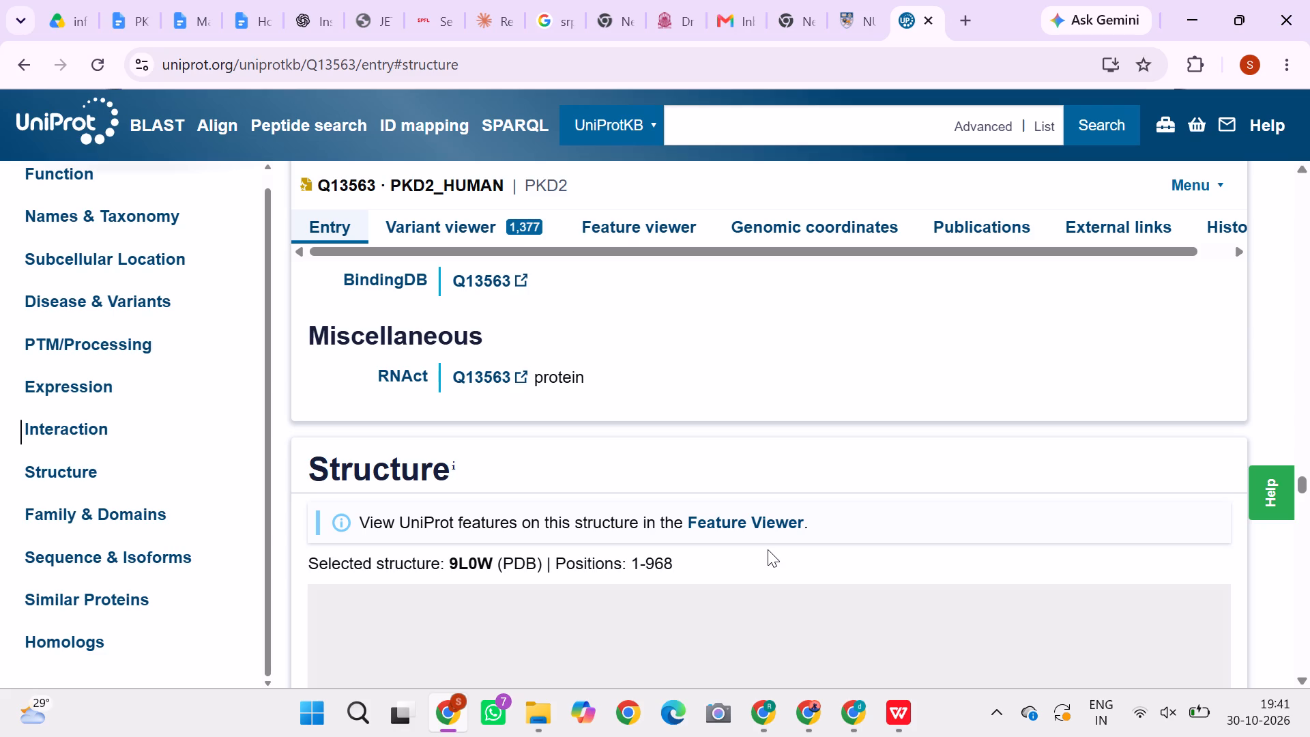
scroll(768, 549, down, 1)
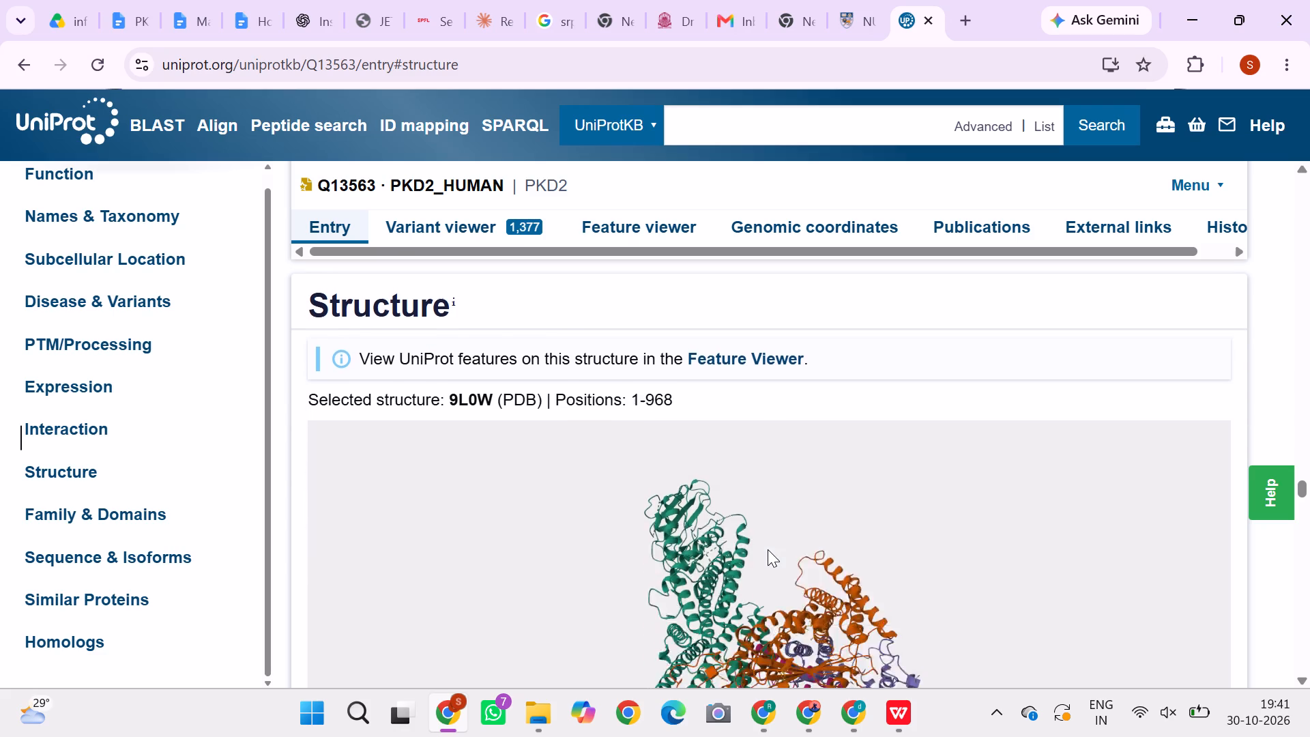
scroll(768, 549, down, 3)
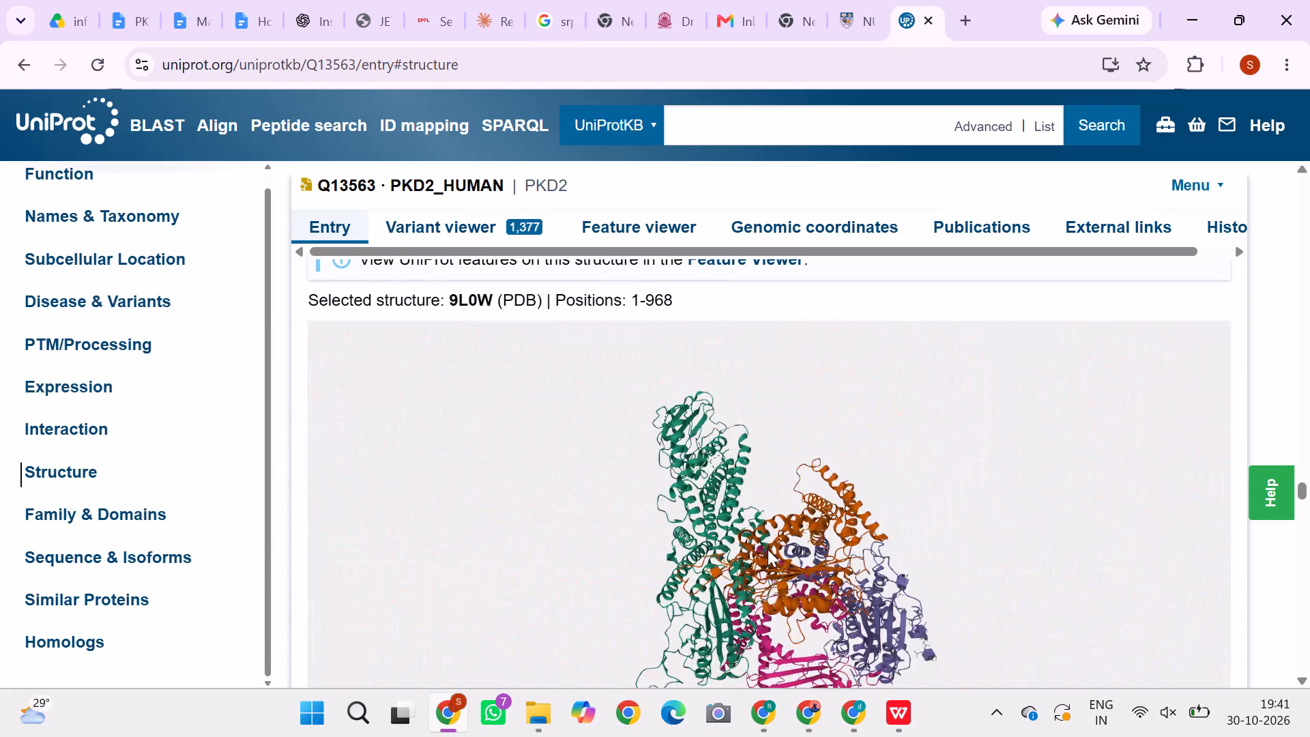
scroll(768, 549, down, 2)
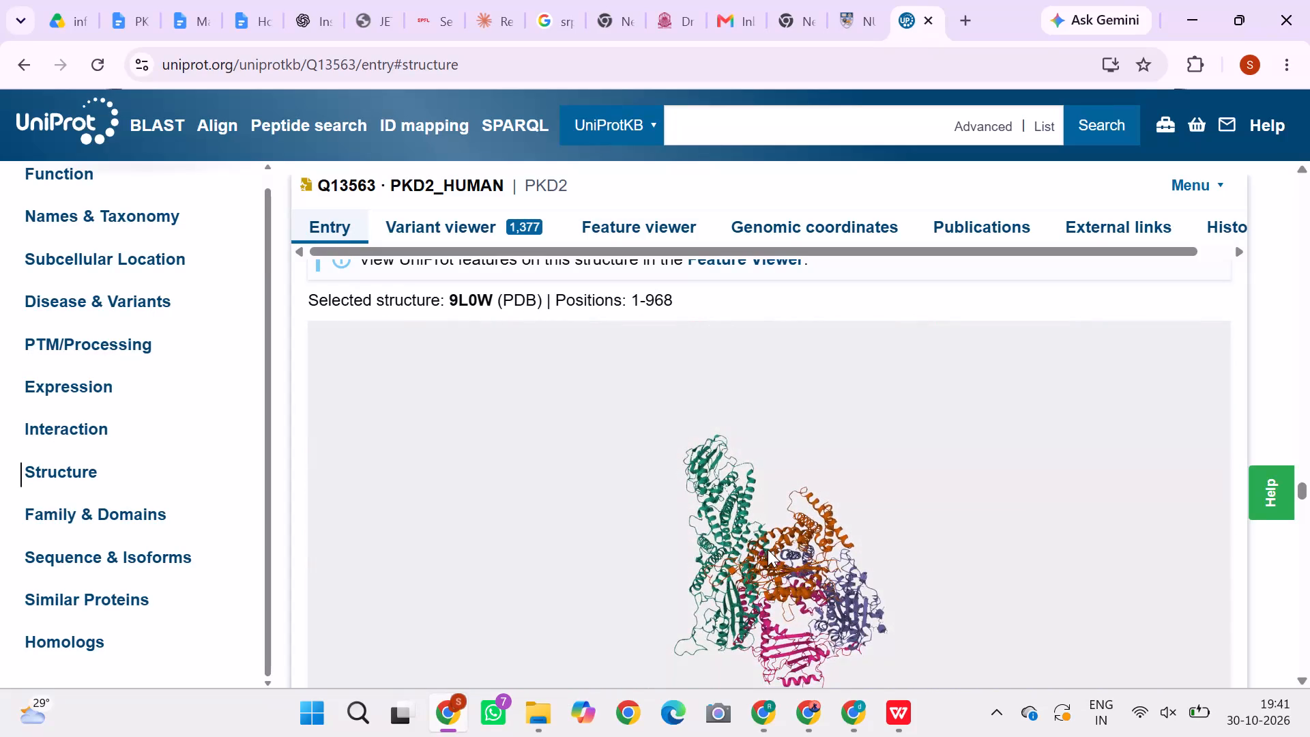
scroll(768, 549, up, 2)
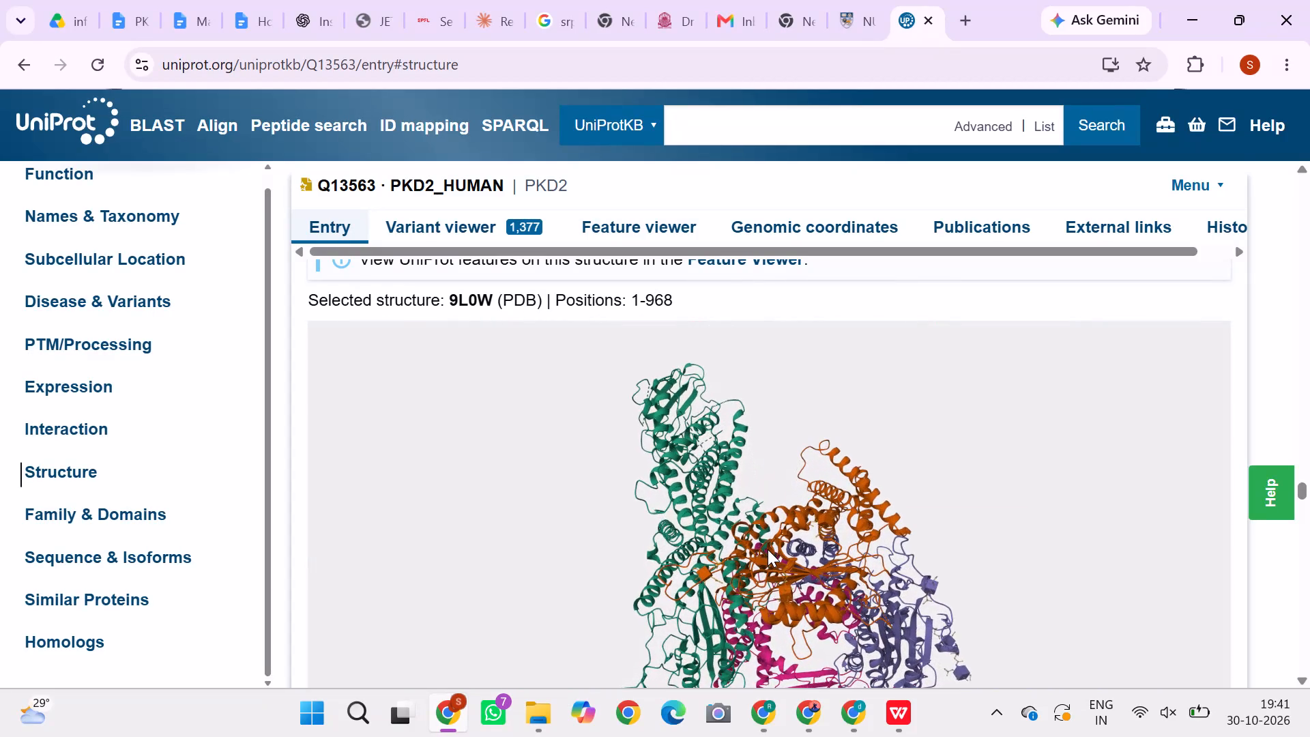
scroll(768, 549, up, 1)
scroll(201, 474, up, 1)
scroll(201, 474, down, 1)
scroll(1259, 278, down, 2)
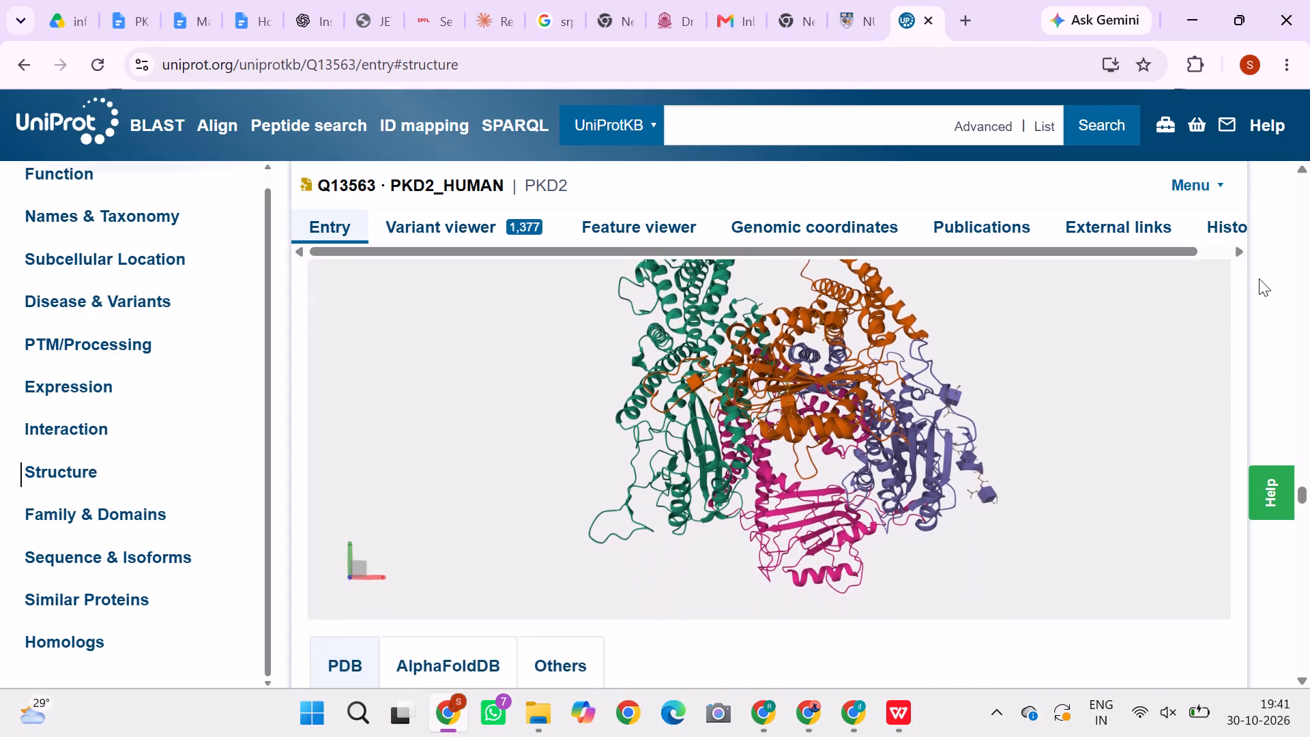
scroll(1259, 278, down, 2)
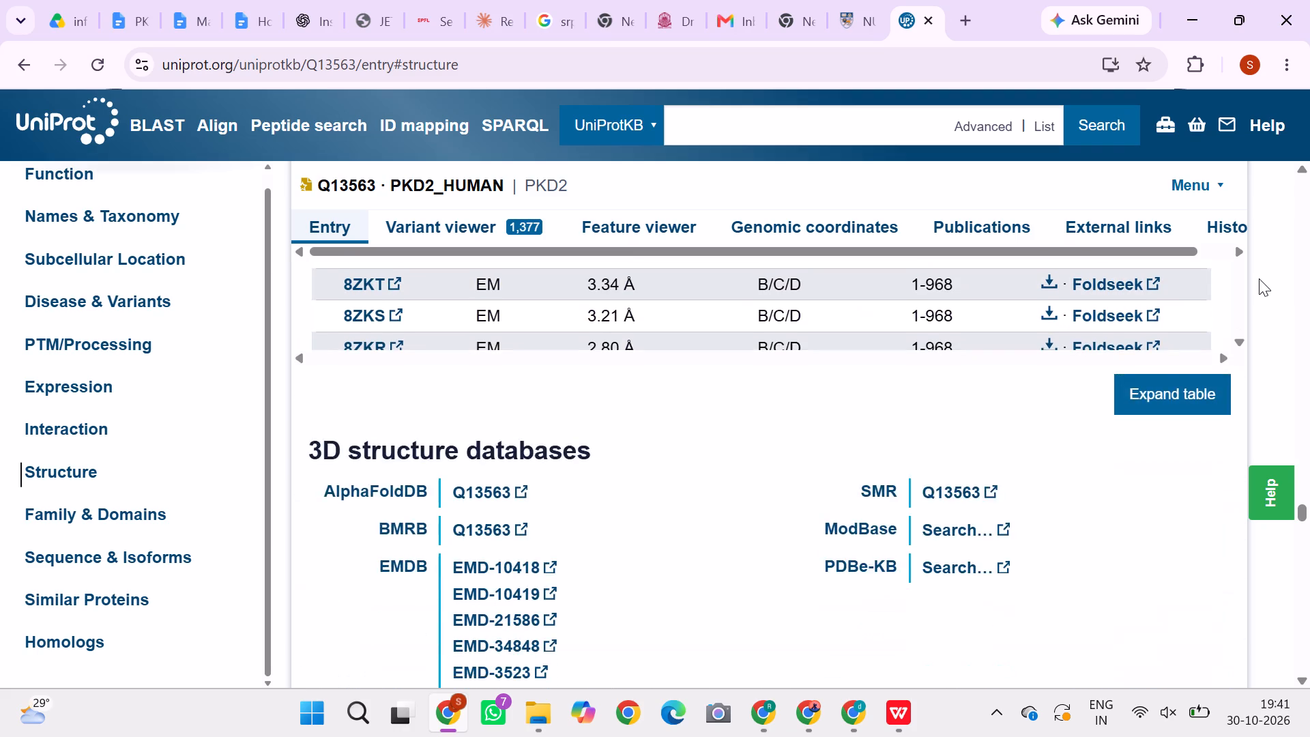
Capture a rectangular screenshot of the full 9L0W structure shown in the PKD2_HUMAN entry's 3D viewer.
scroll(1259, 278, up, 5)
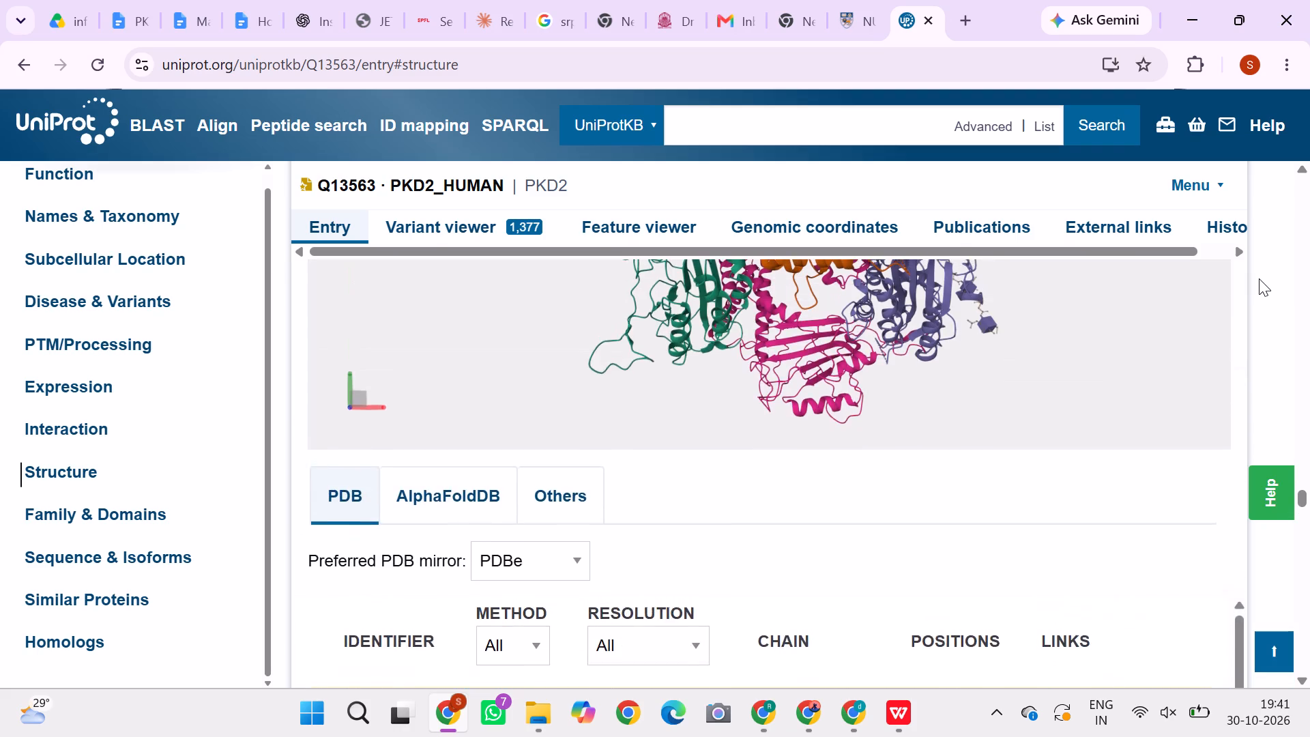
scroll(1259, 278, up, 2)
scroll(1259, 278, down, 1)
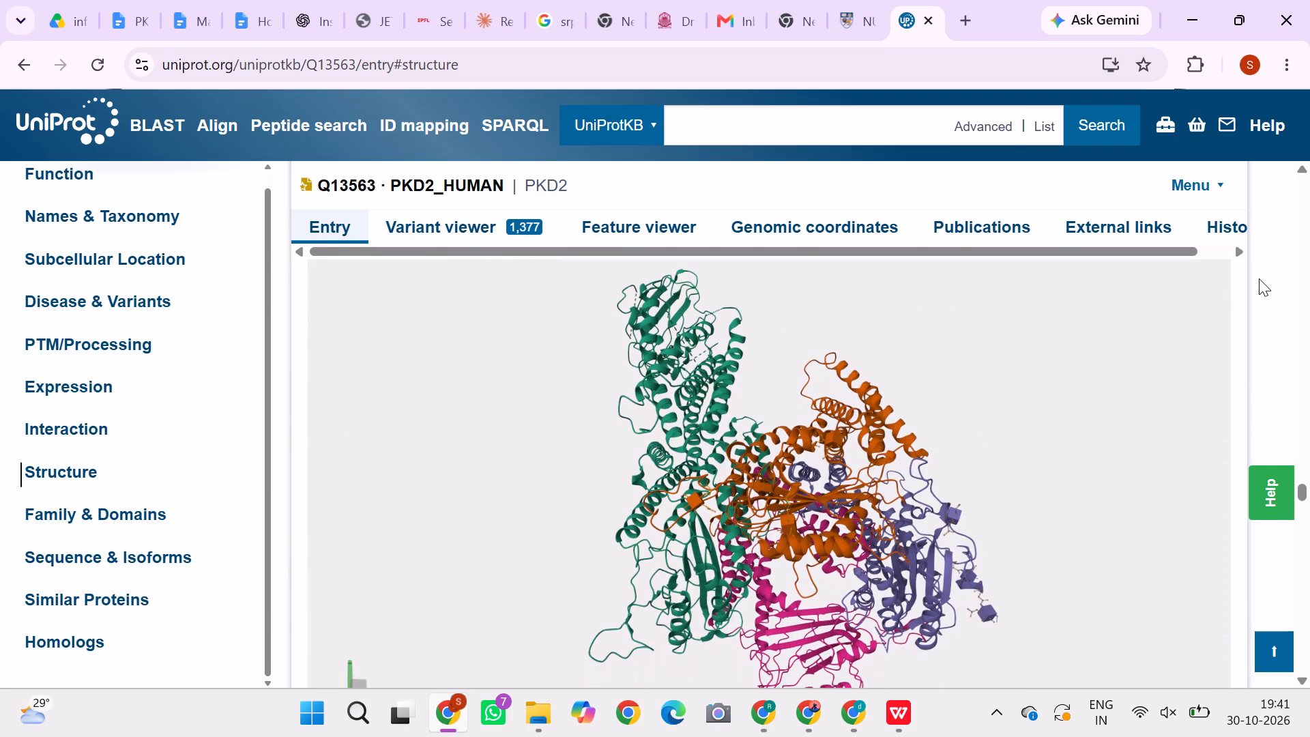
scroll(1259, 278, down, 2)
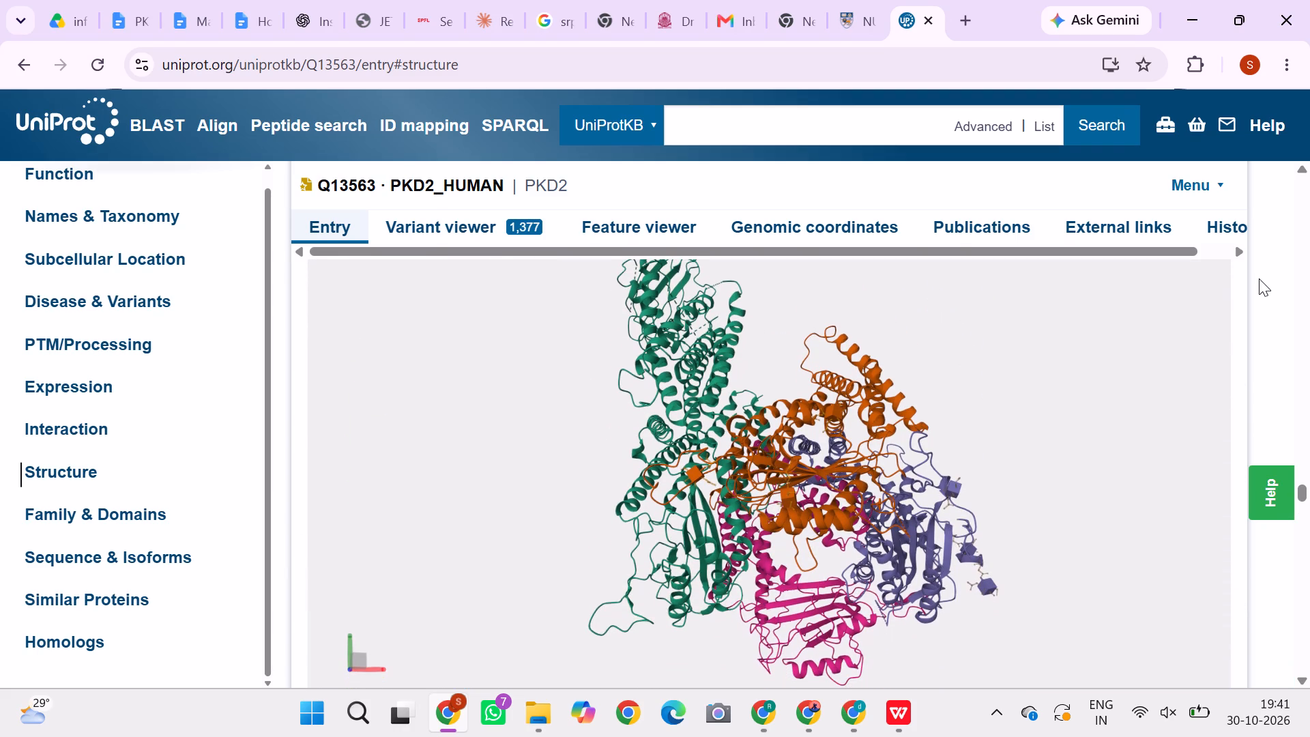
scroll(1259, 278, down, 2)
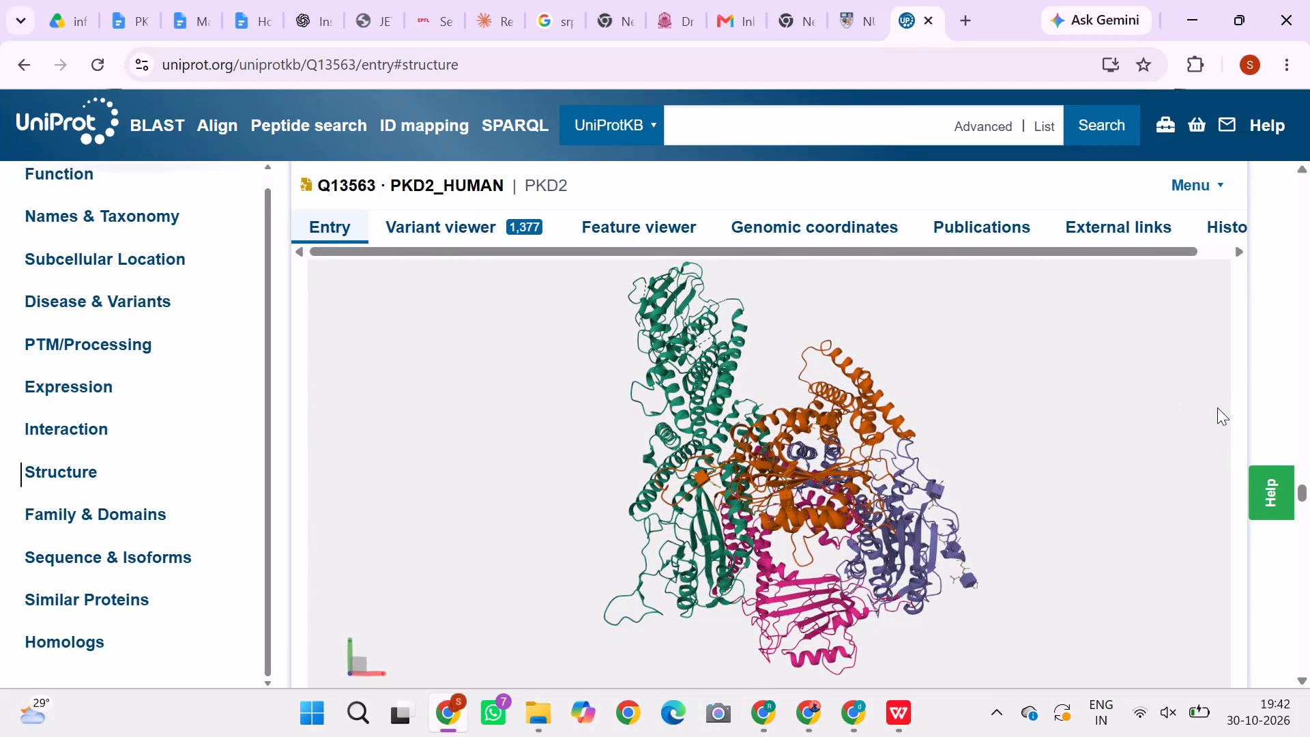
key(super+Print)
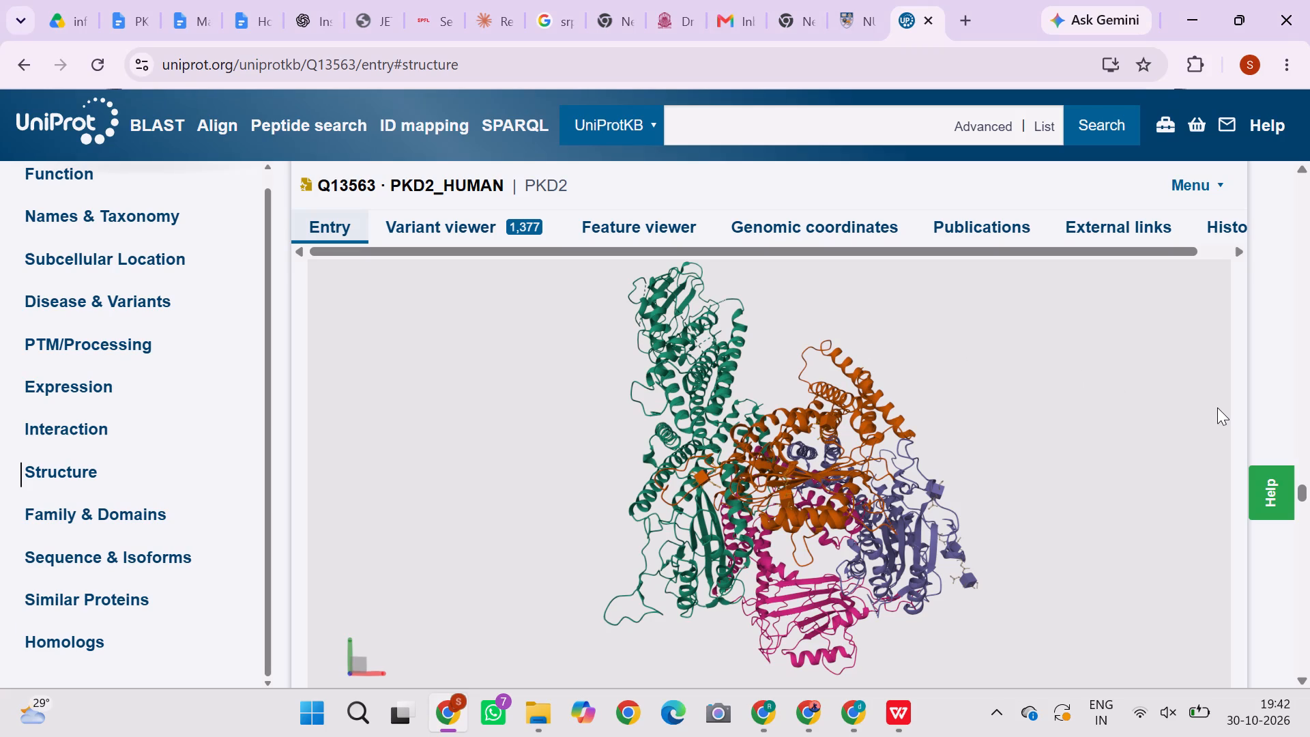
key(Print)
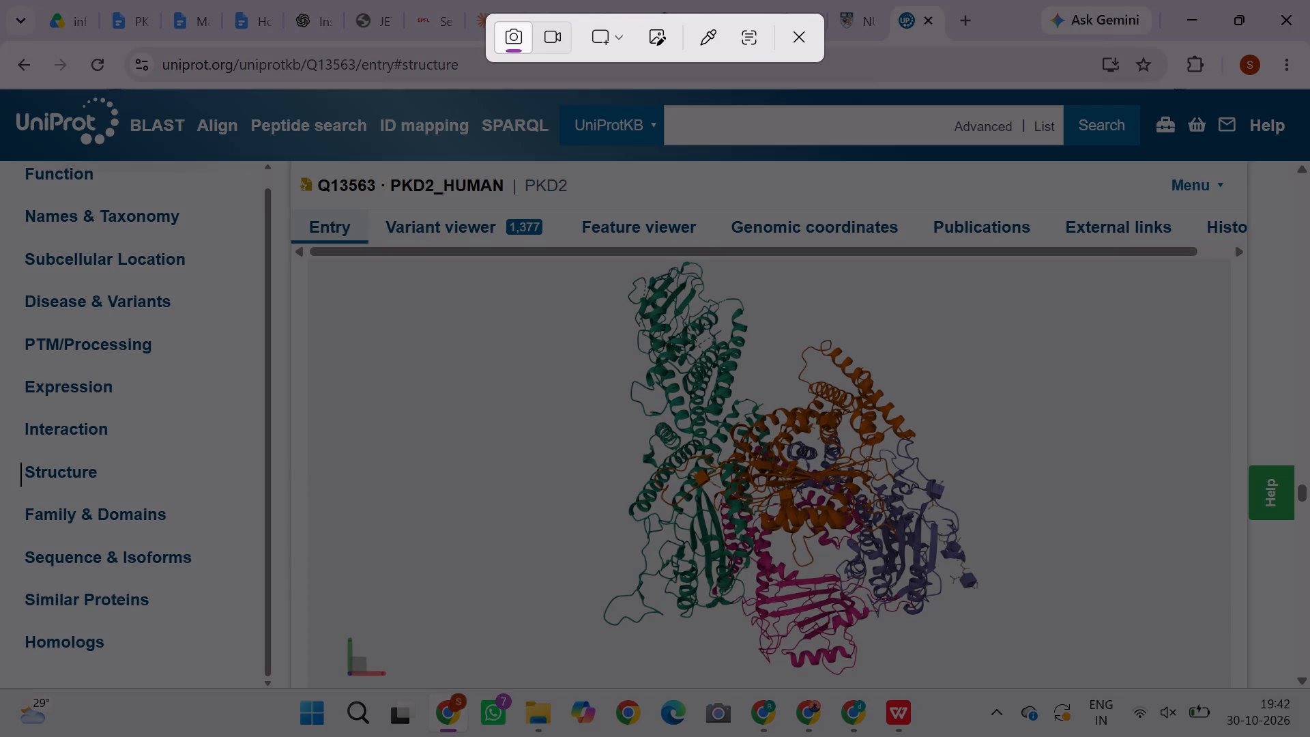
click(387, 274)
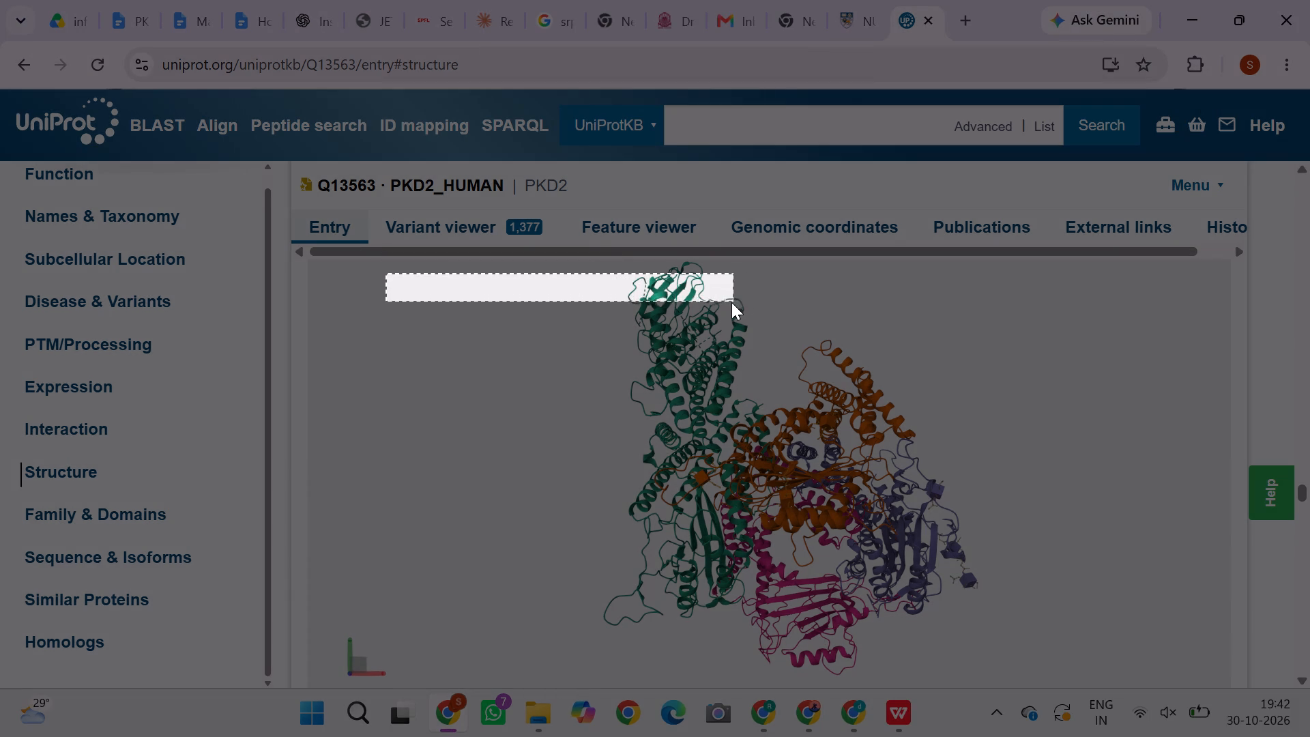
click(360, 259)
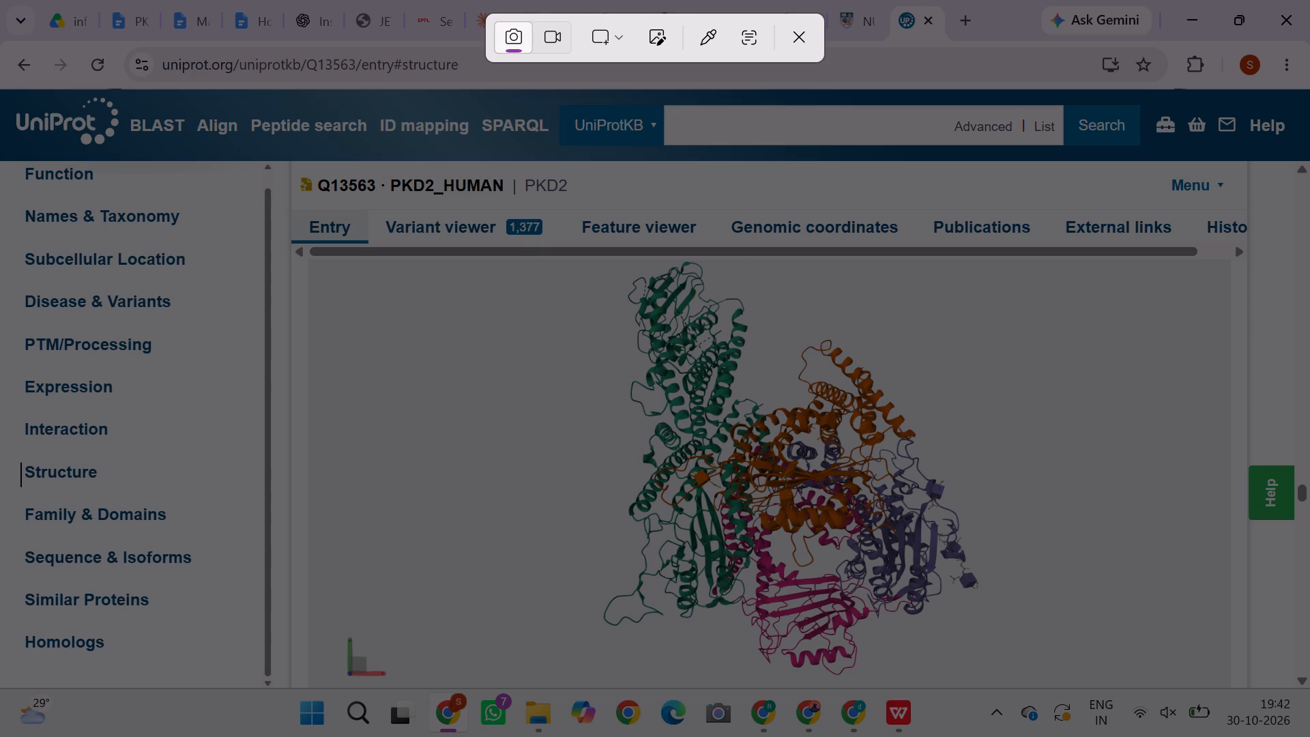
drag(481, 259, 843, 302)
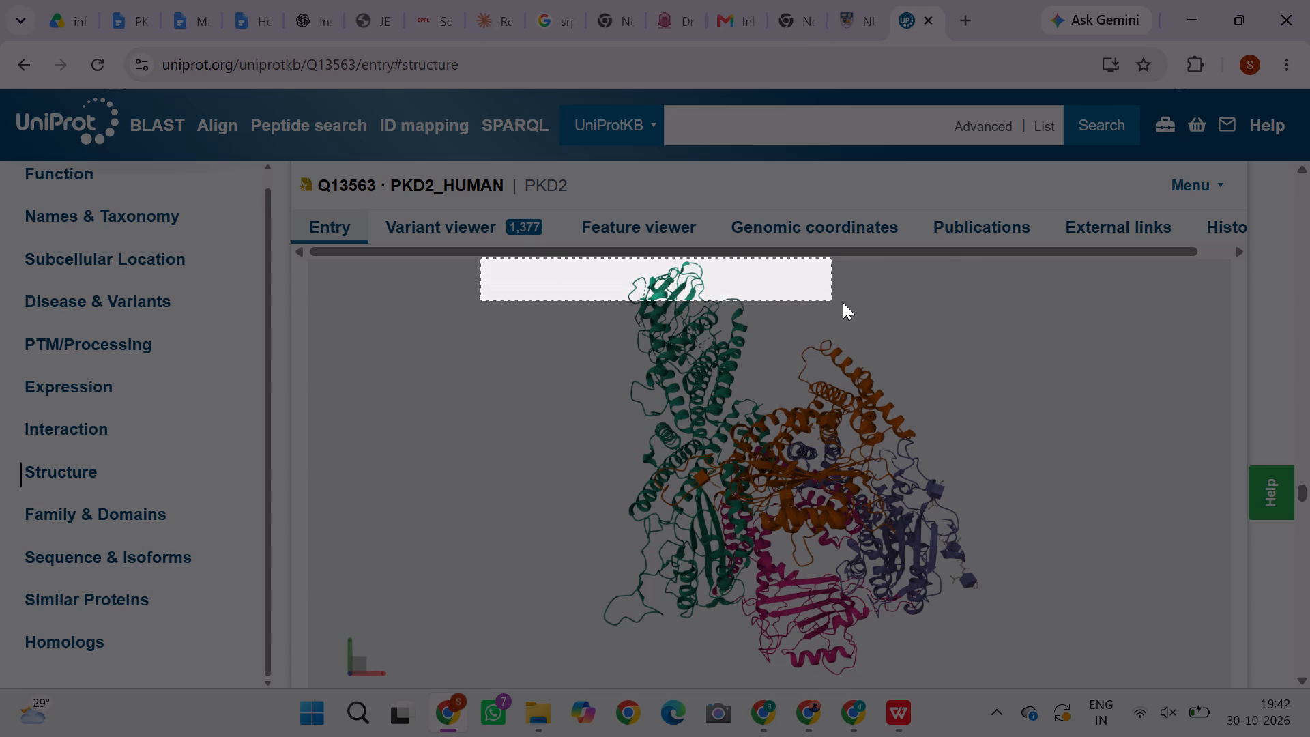
drag(843, 302, 995, 659)
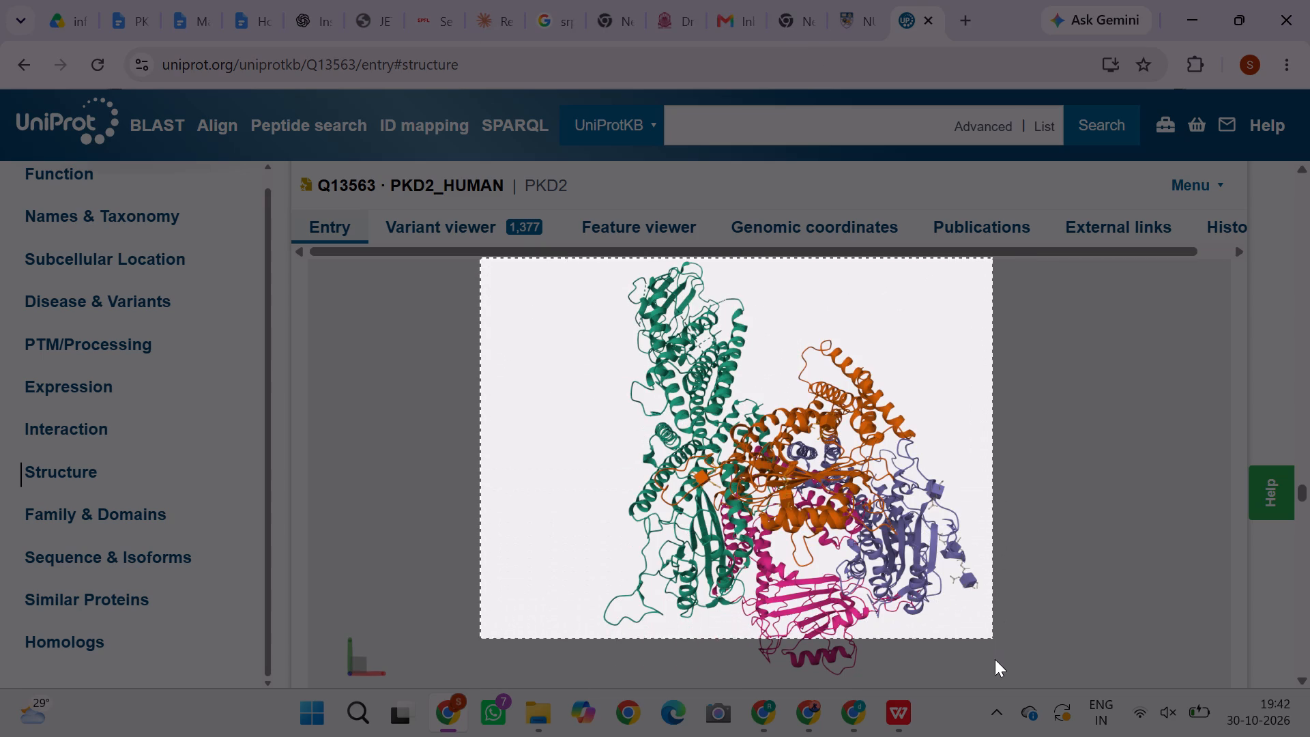
drag(995, 659, 995, 688)
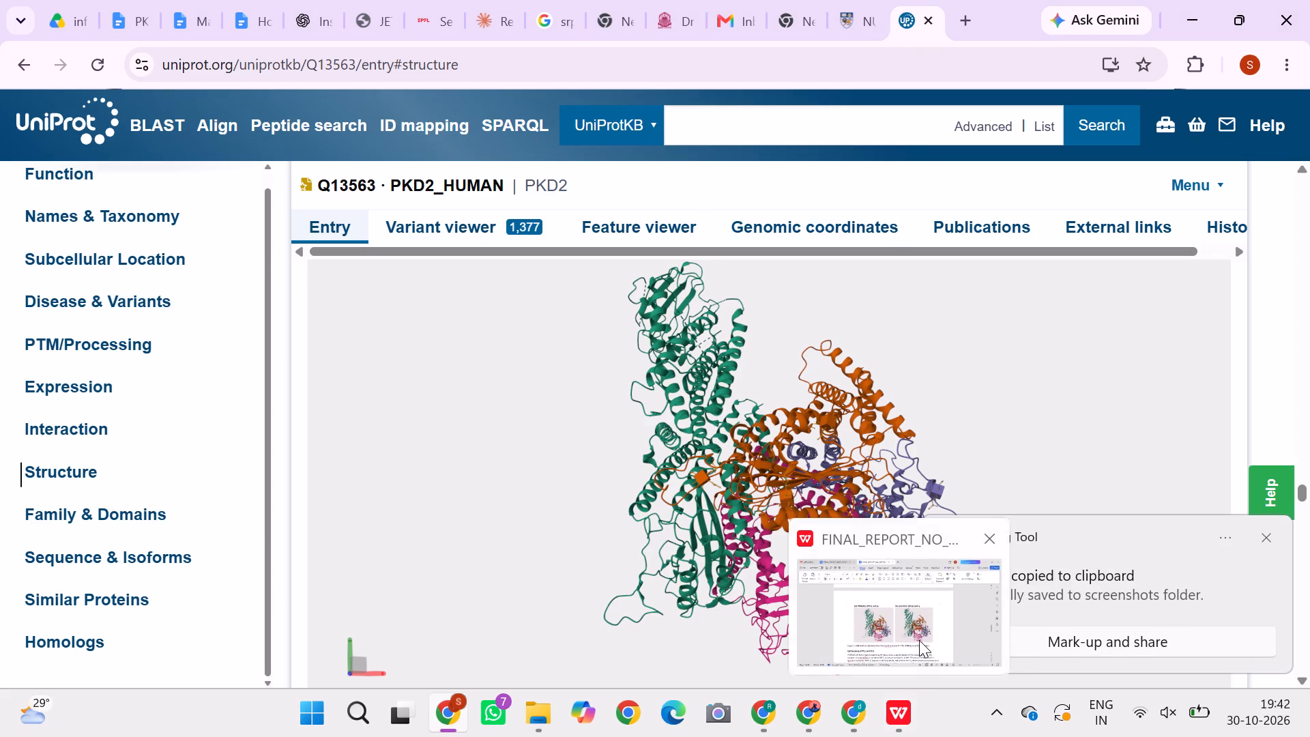
Switch to the WPS report and check Figure 7, showing the P98161 and Q13563 structure images.
click(919, 640)
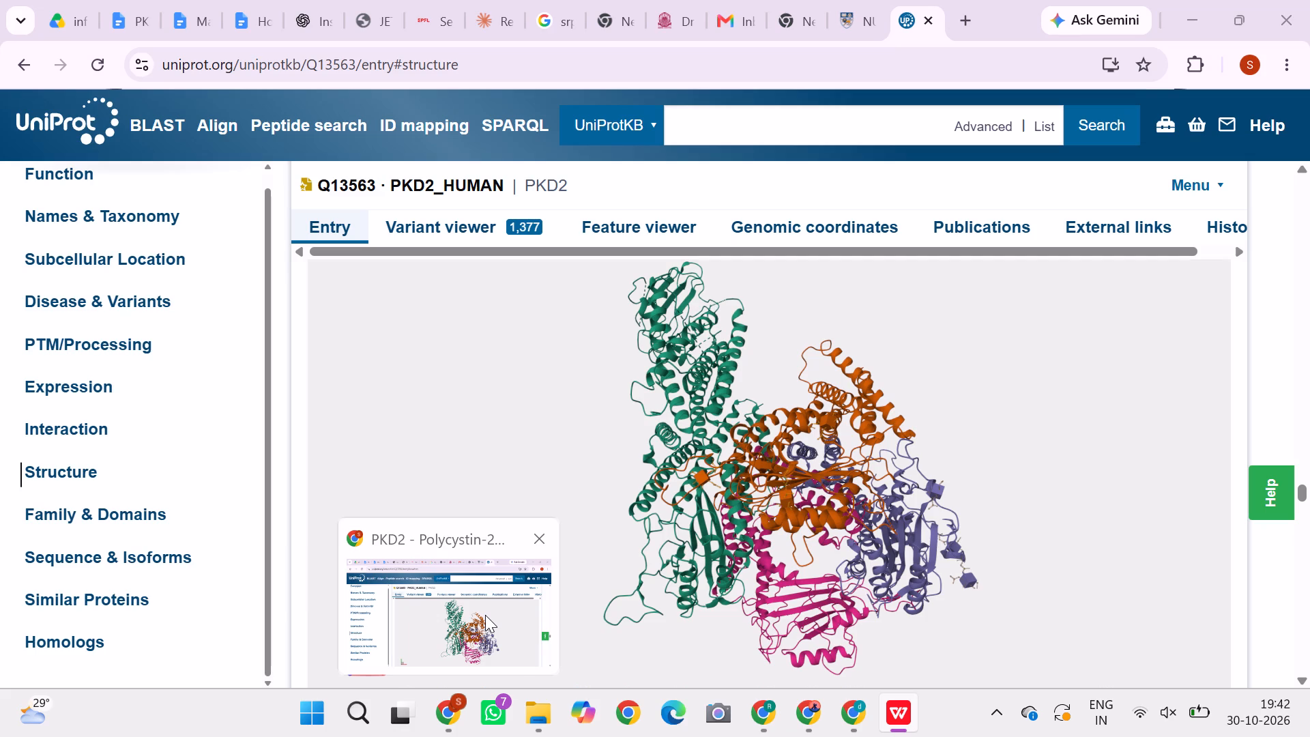
click(898, 423)
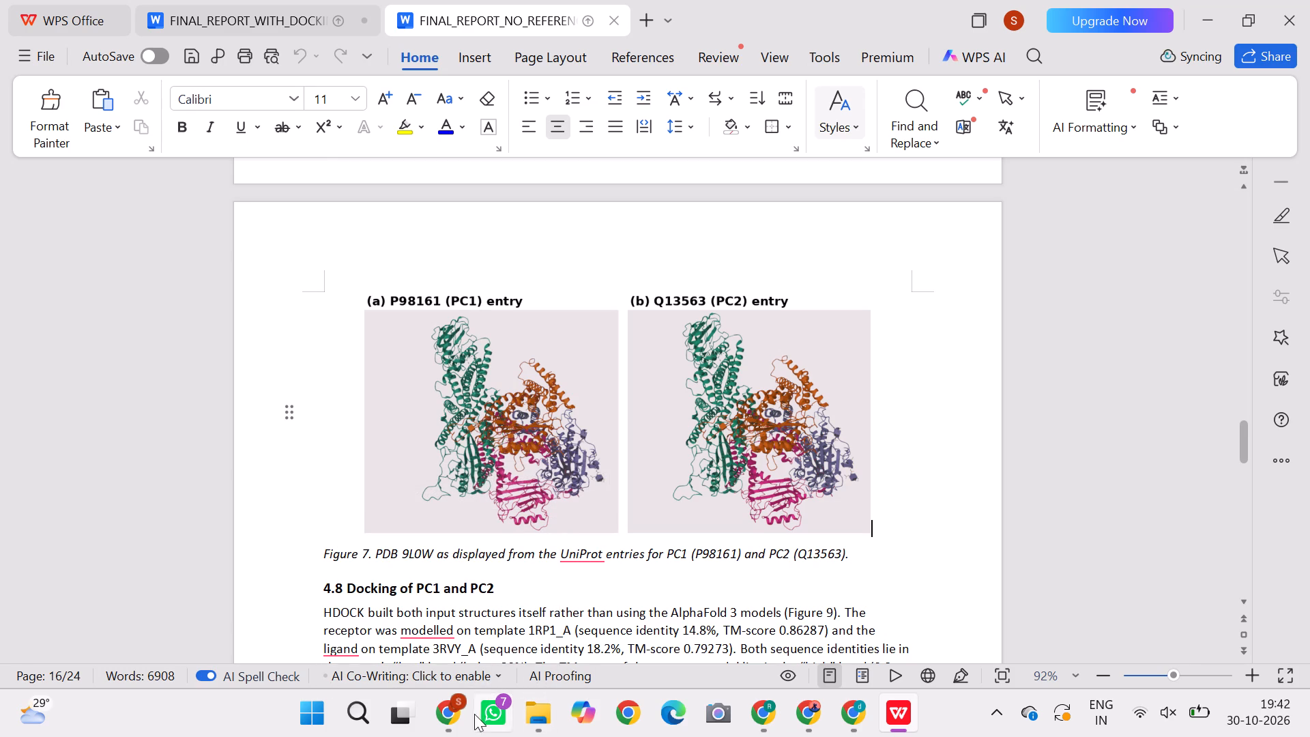
Copy accession P98161 from the PKD1 AND 2 FASTA document in Chrome and search UniProtKB for it.
click(439, 715)
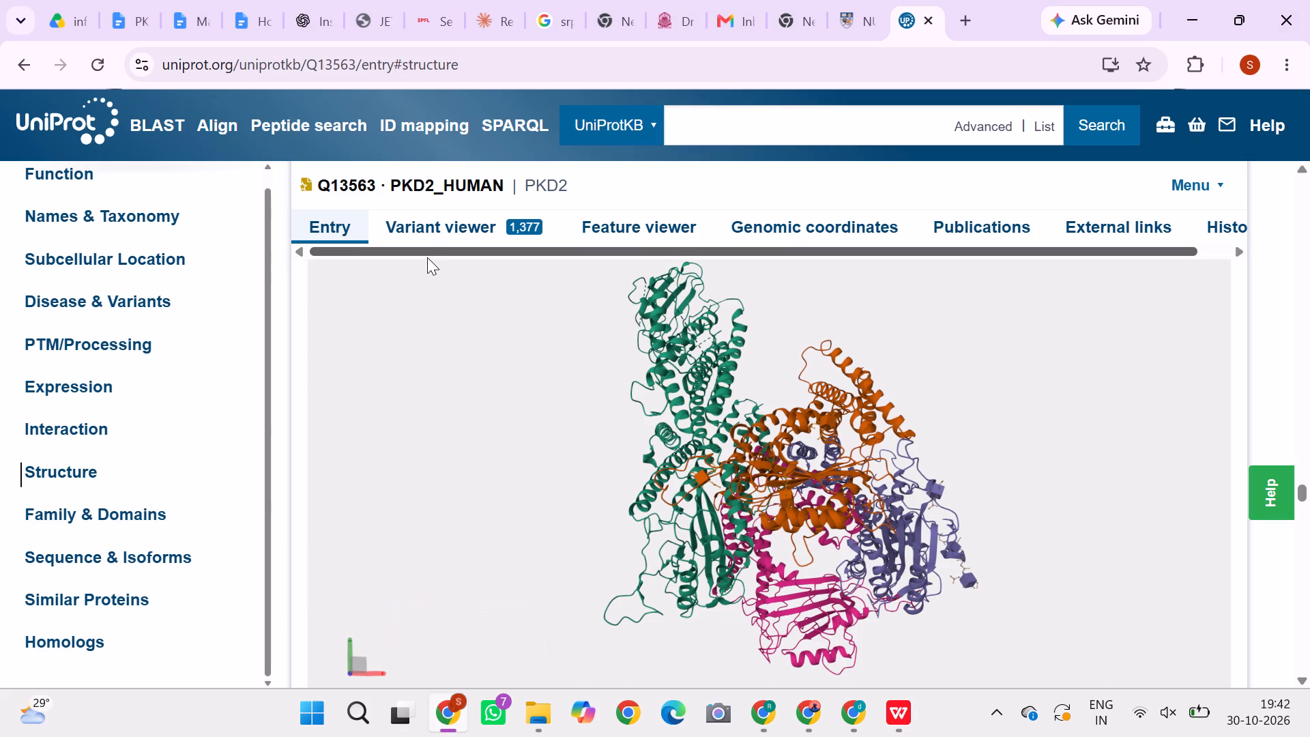
scroll(427, 257, up, 1)
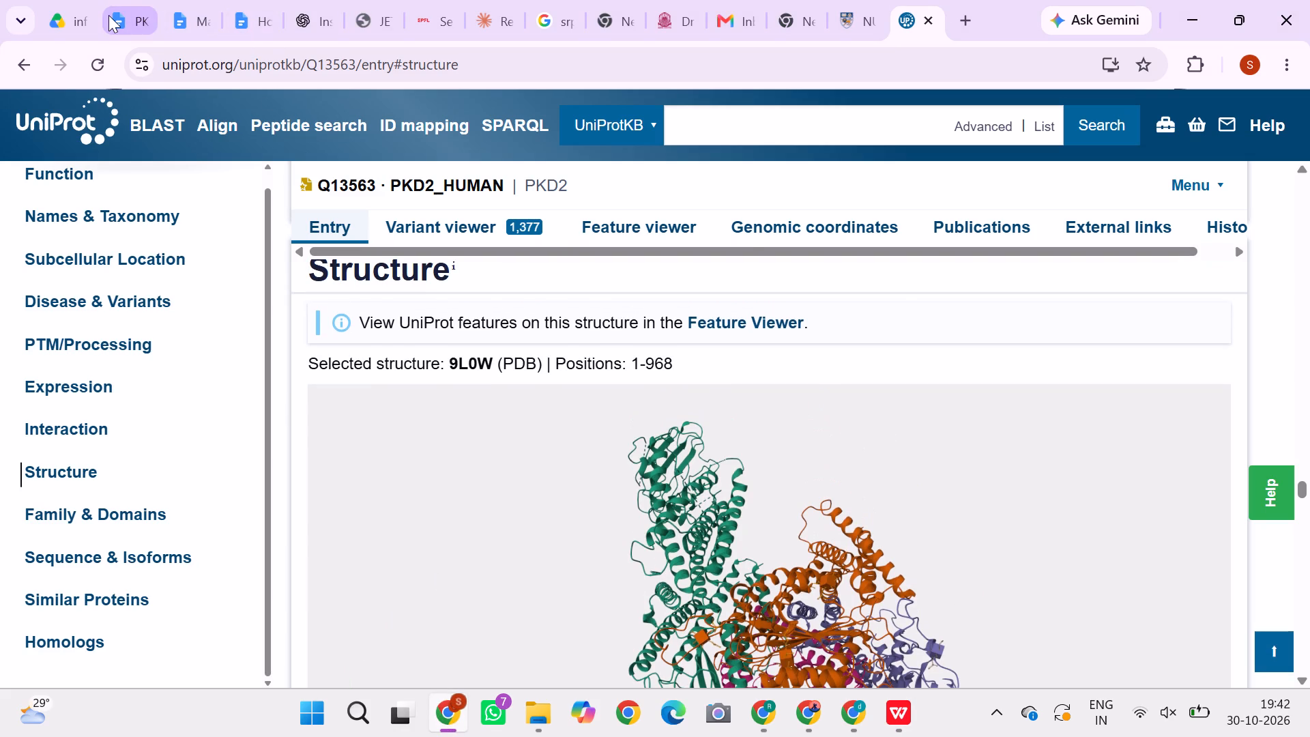
click(108, 15)
scroll(536, 485, up, 5)
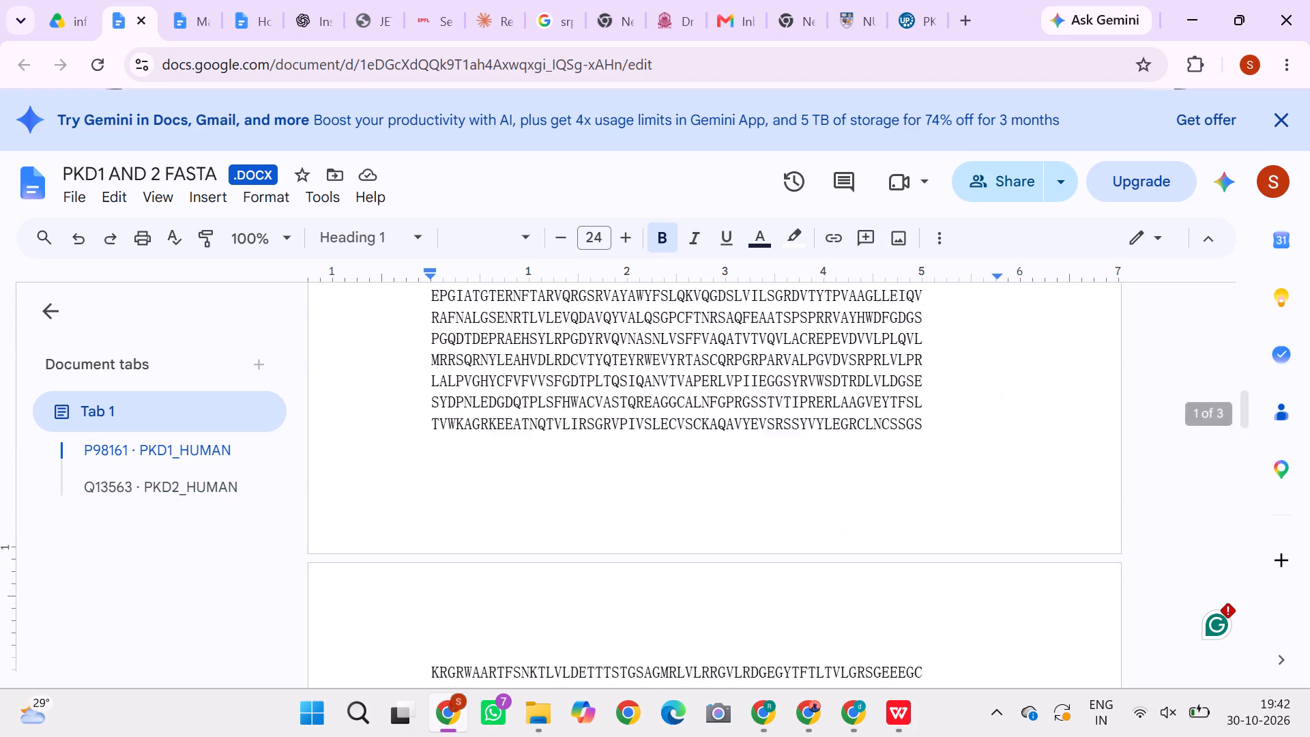
scroll(536, 485, up, 8)
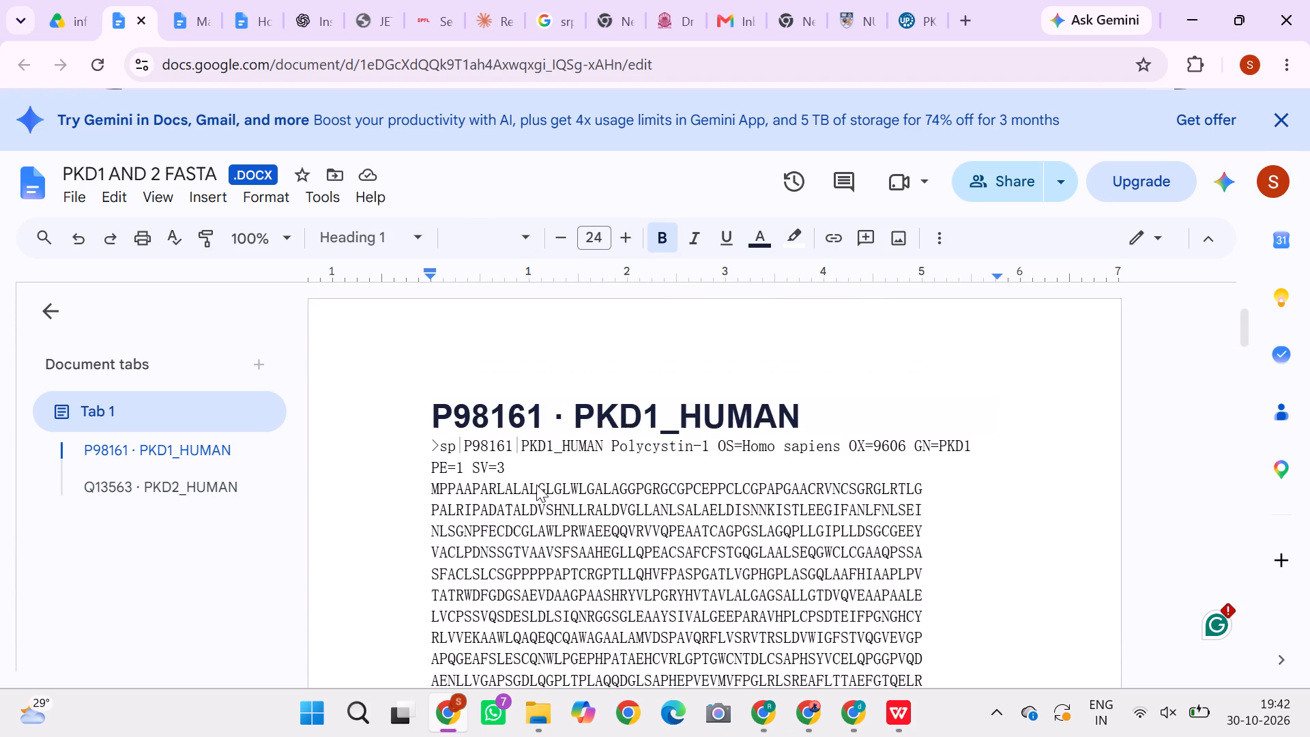
drag(538, 420, 409, 420)
key(ctrl+c)
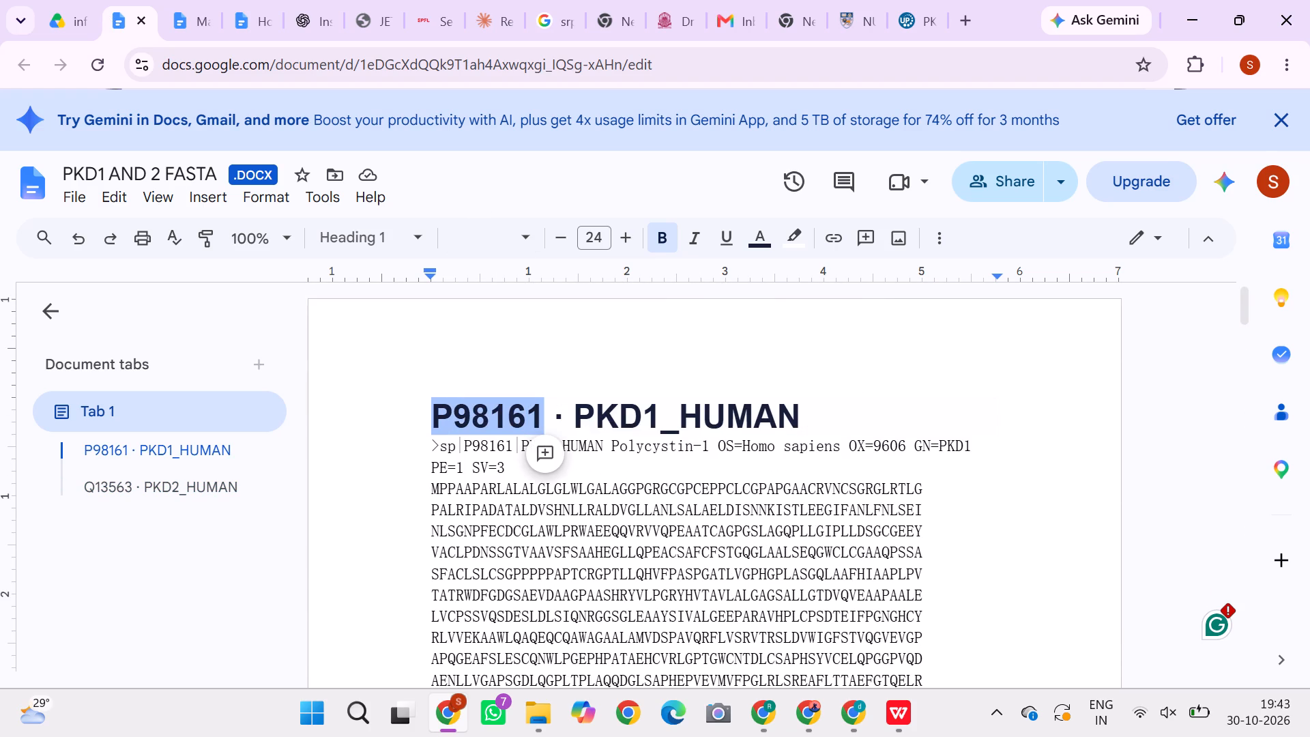
click(933, 13)
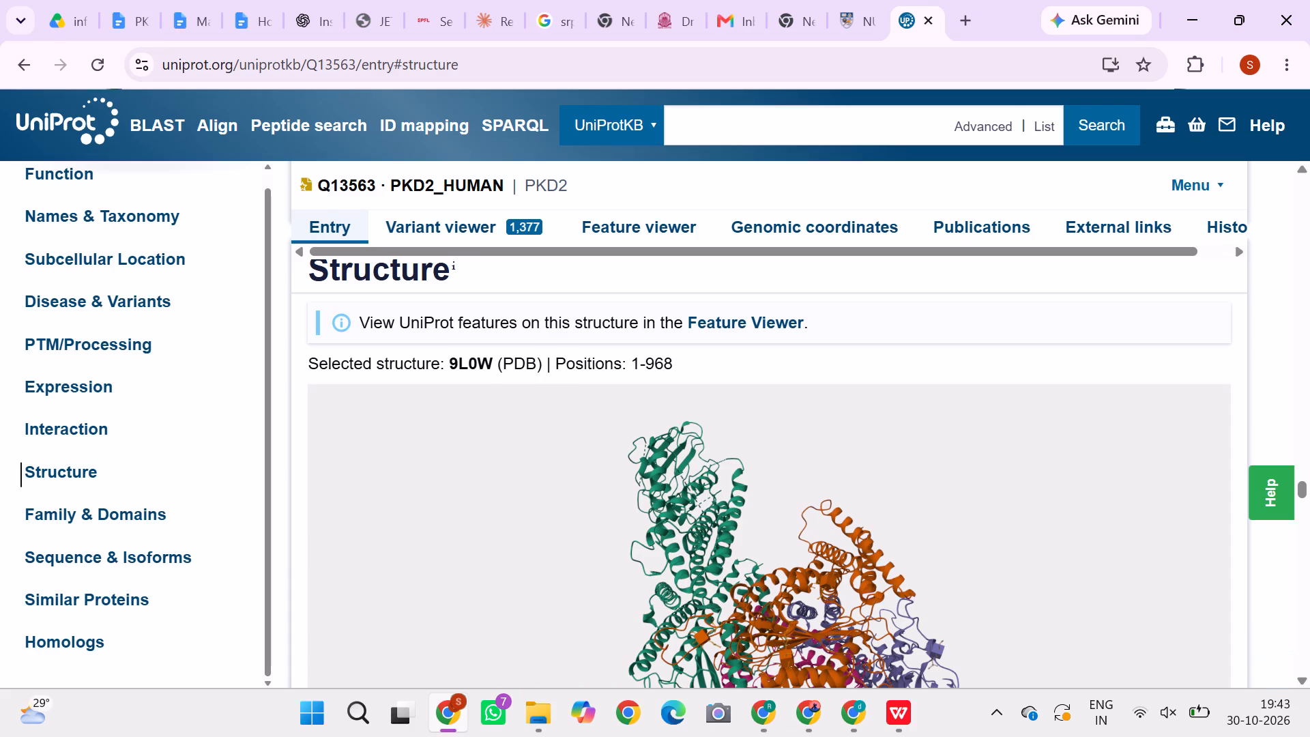
click(784, 130)
key(ctrl+v)
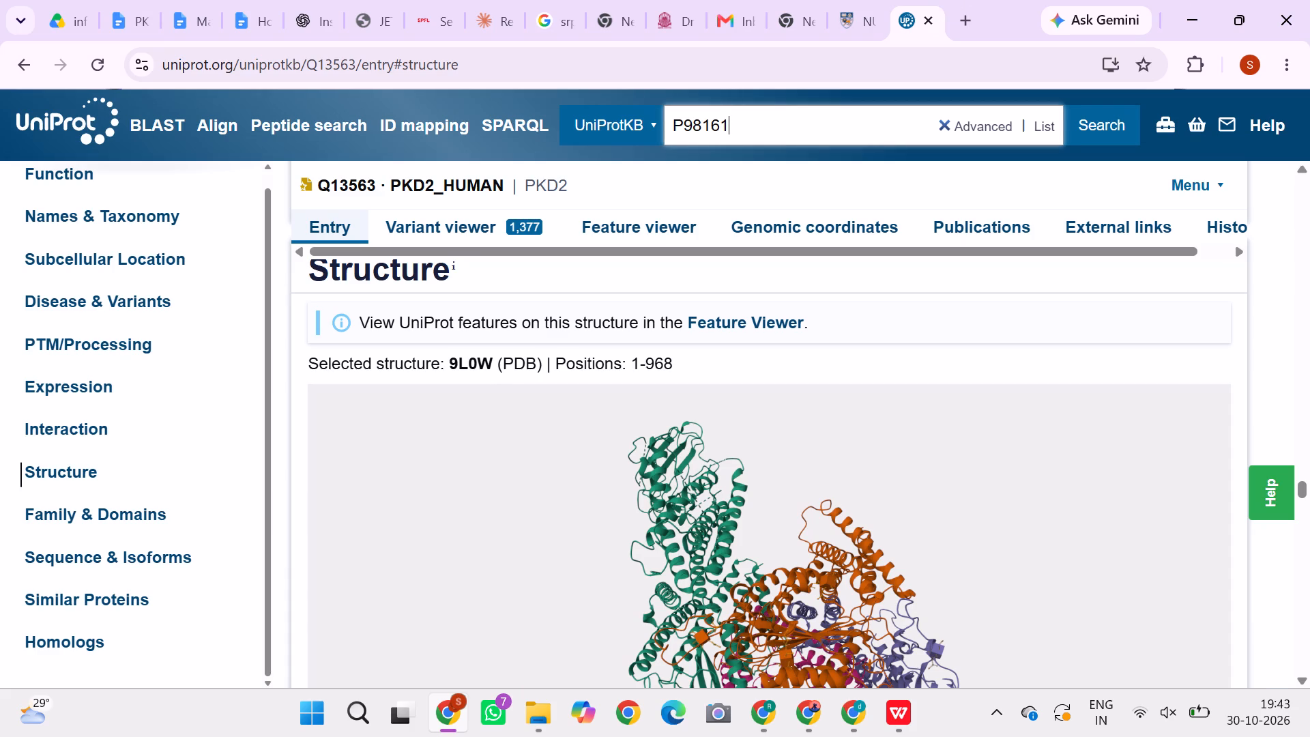
key(Return)
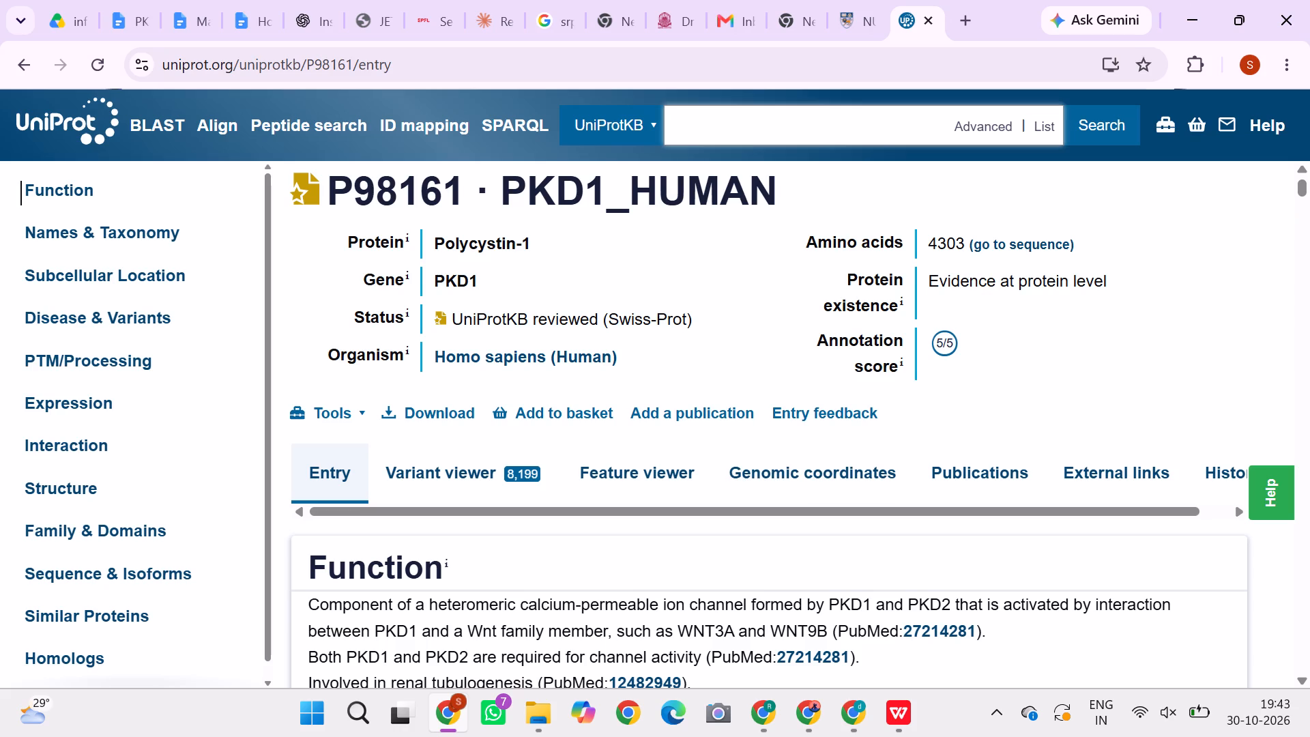
Open the Structure section of the P98161 PKD1_HUMAN entry, examine its 9L0W 3D model, and close the entry.
click(44, 485)
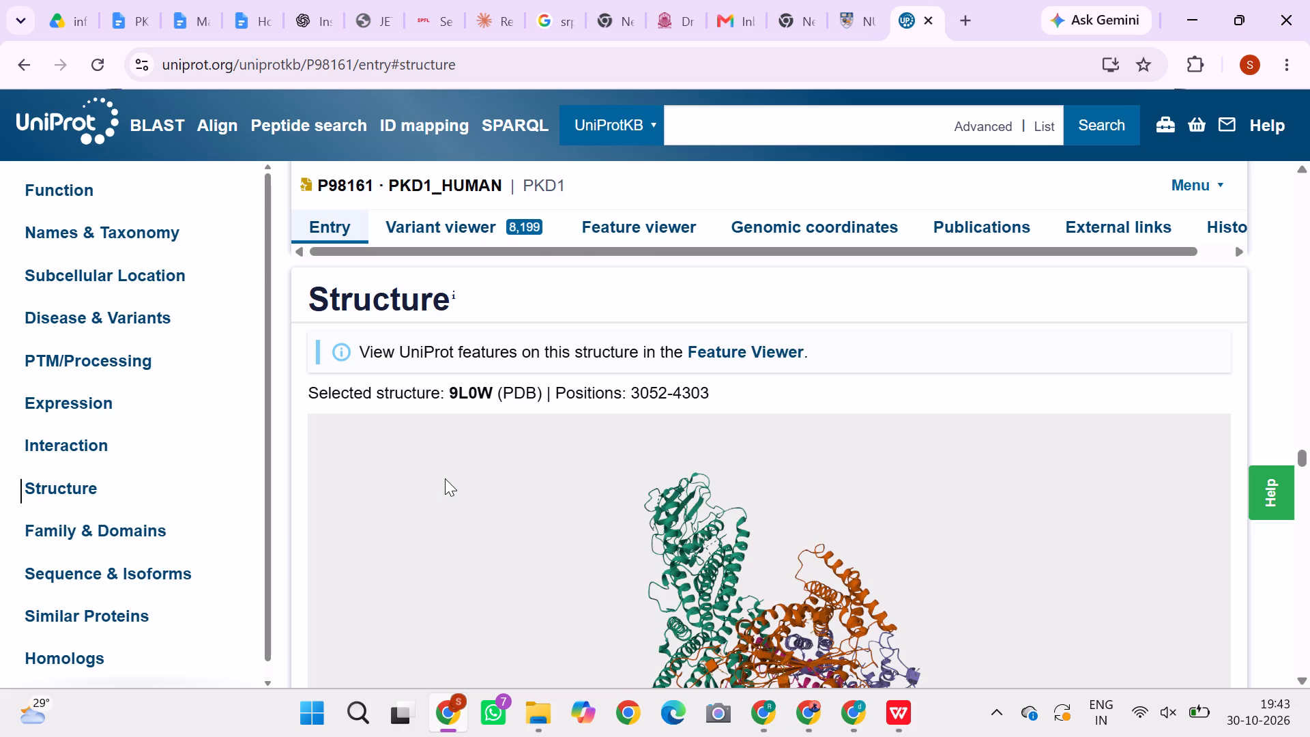
scroll(445, 478, down, 2)
scroll(445, 478, up, 1)
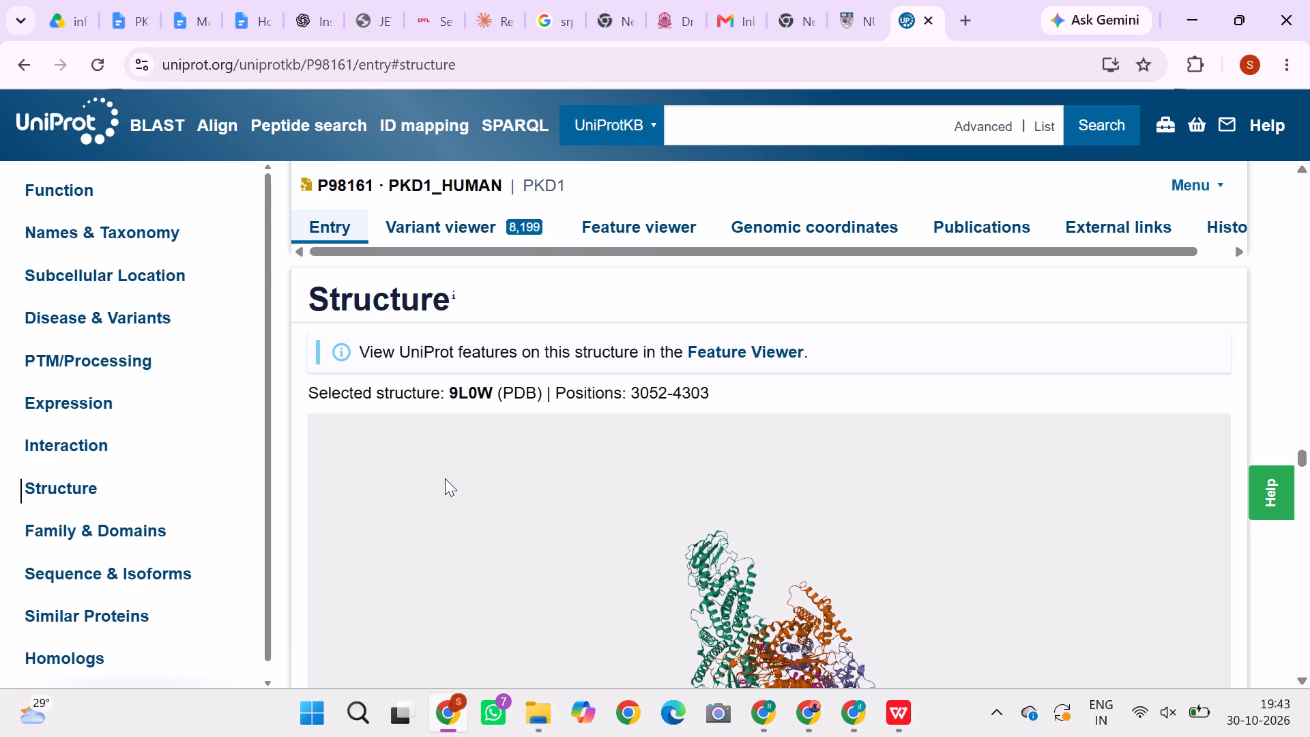
scroll(879, 393, down, 2)
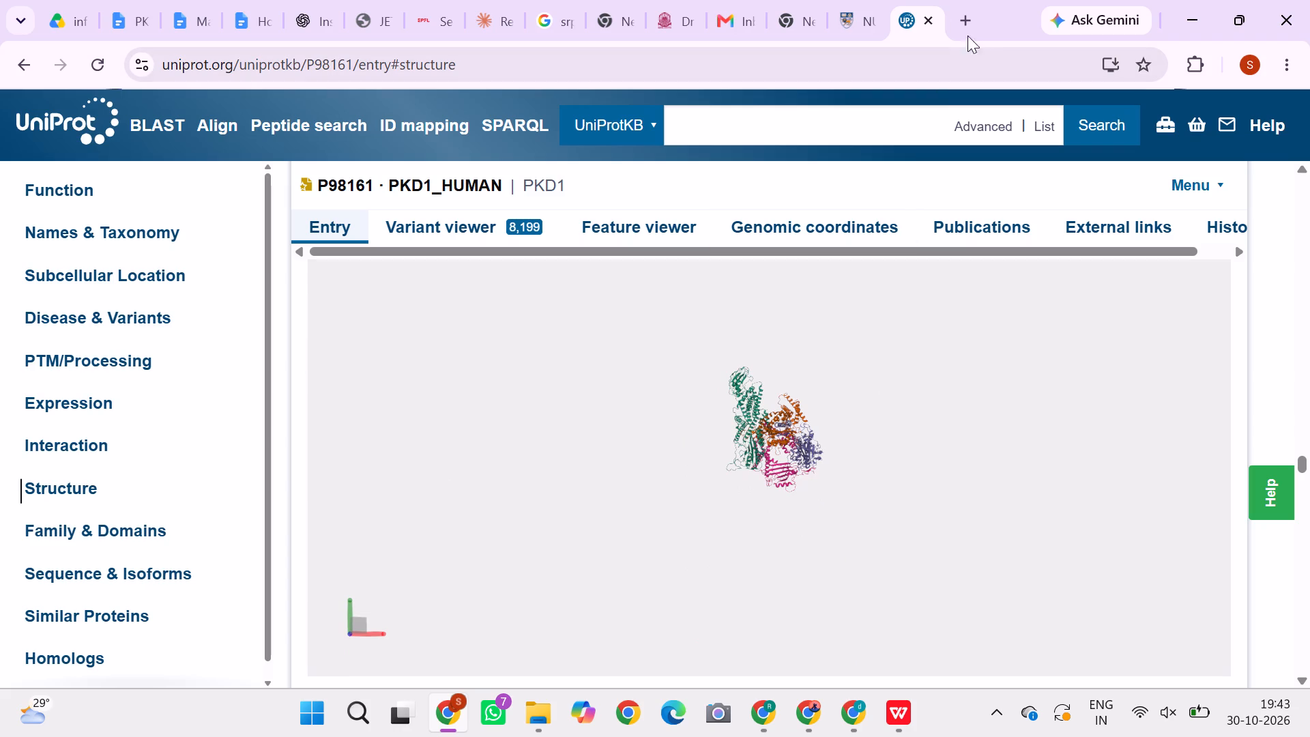
click(923, 17)
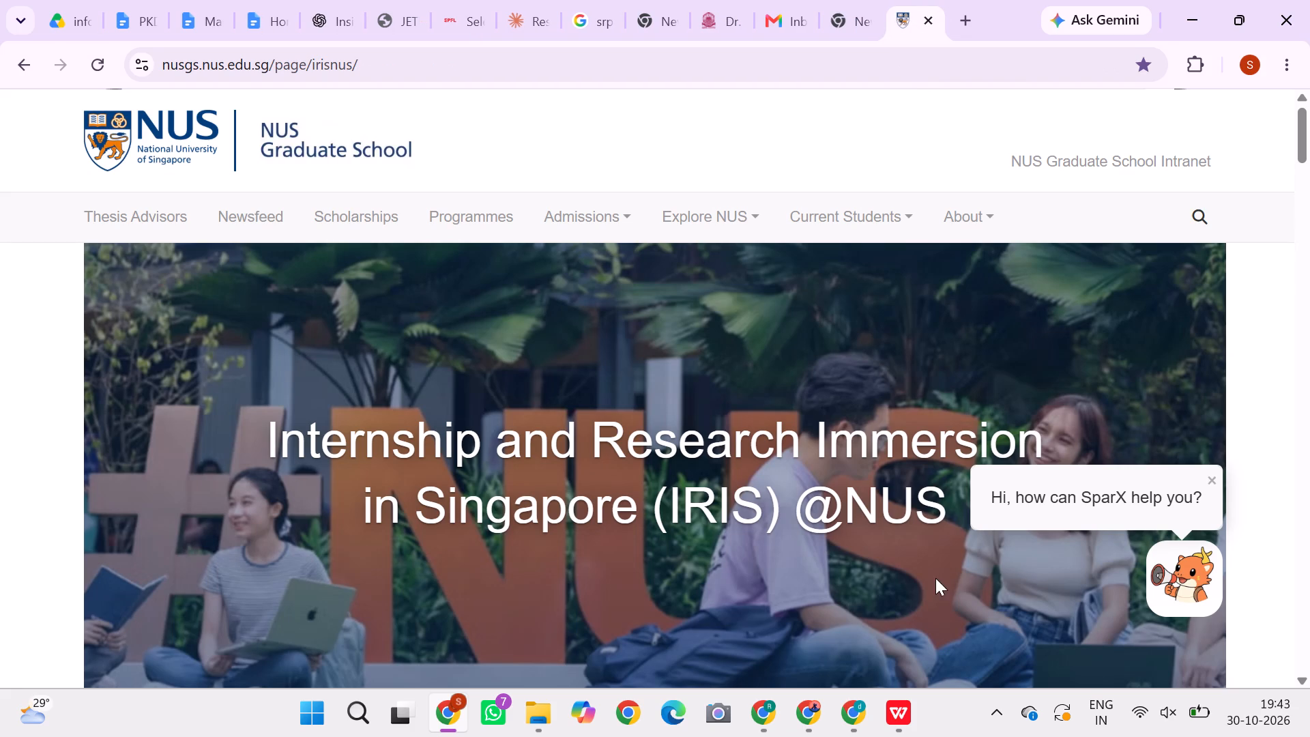
Return to the WPS report and review section 4.8, the docking score table and the Figure 8 HDOCK images.
click(896, 702)
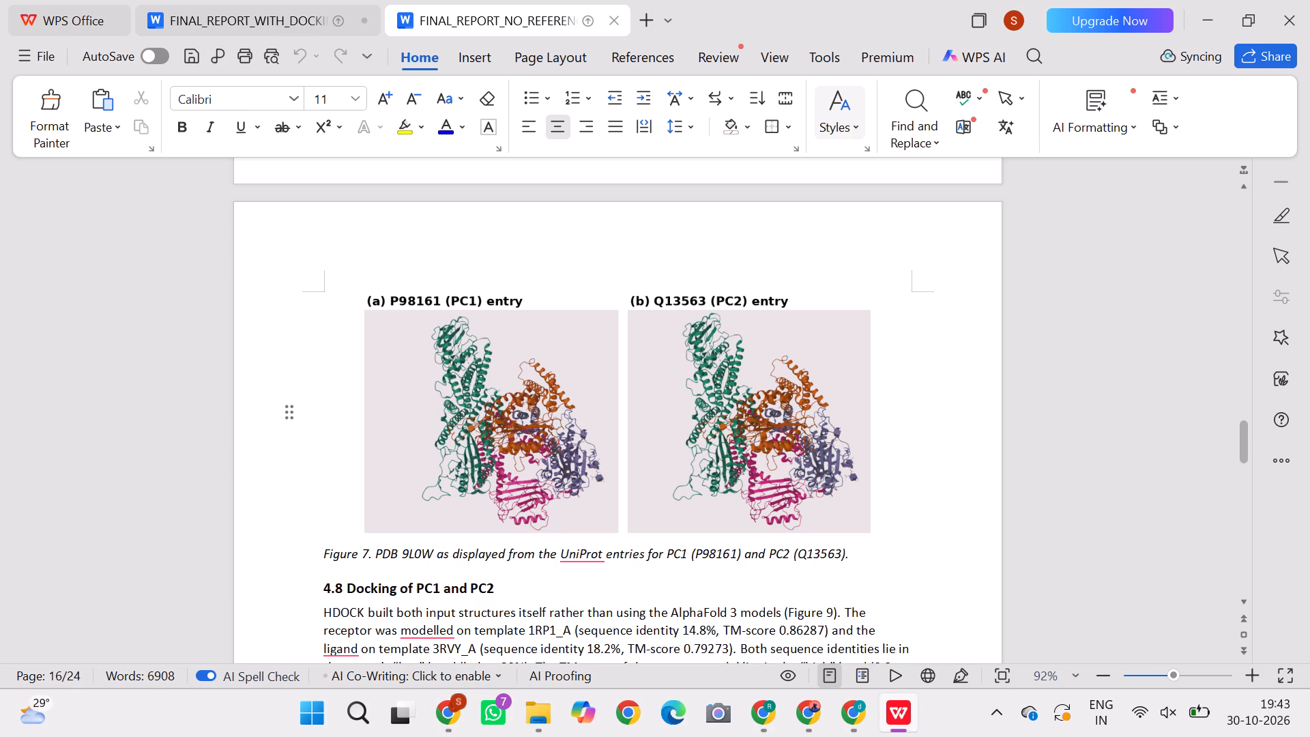
scroll(944, 433, down, 4)
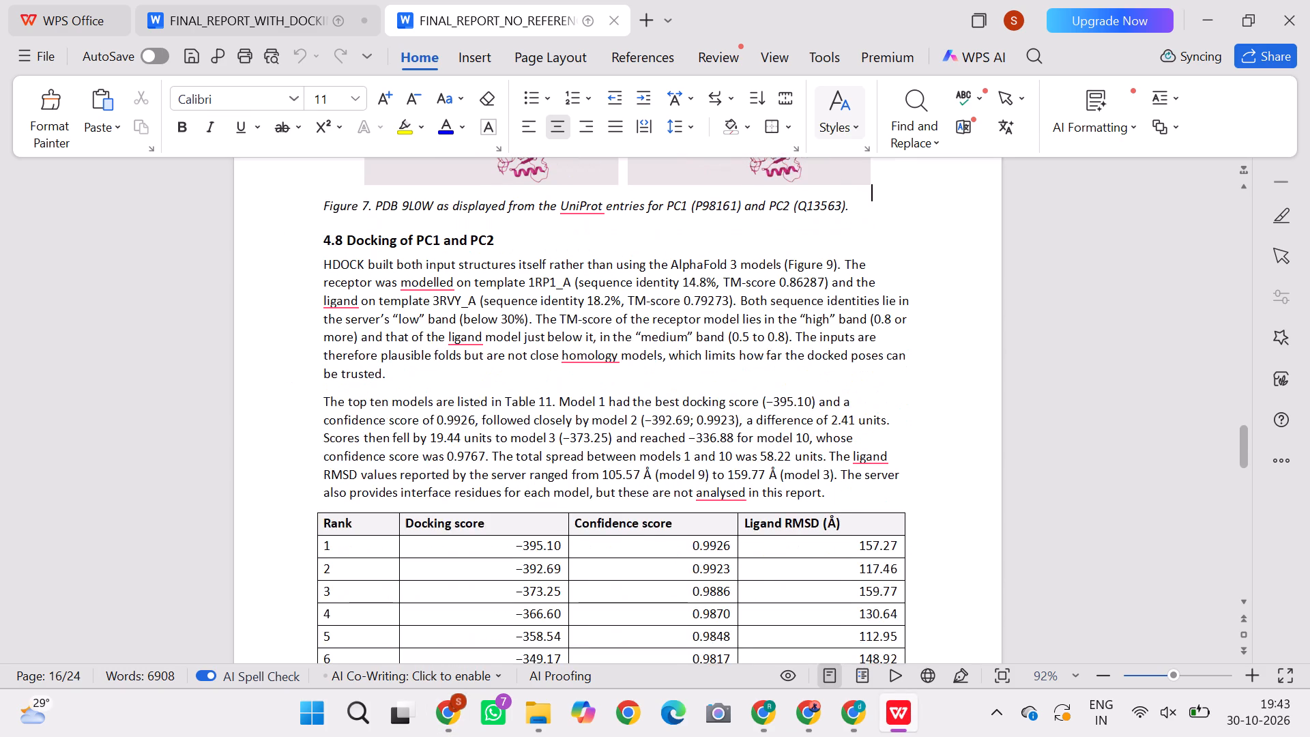
scroll(944, 433, down, 5)
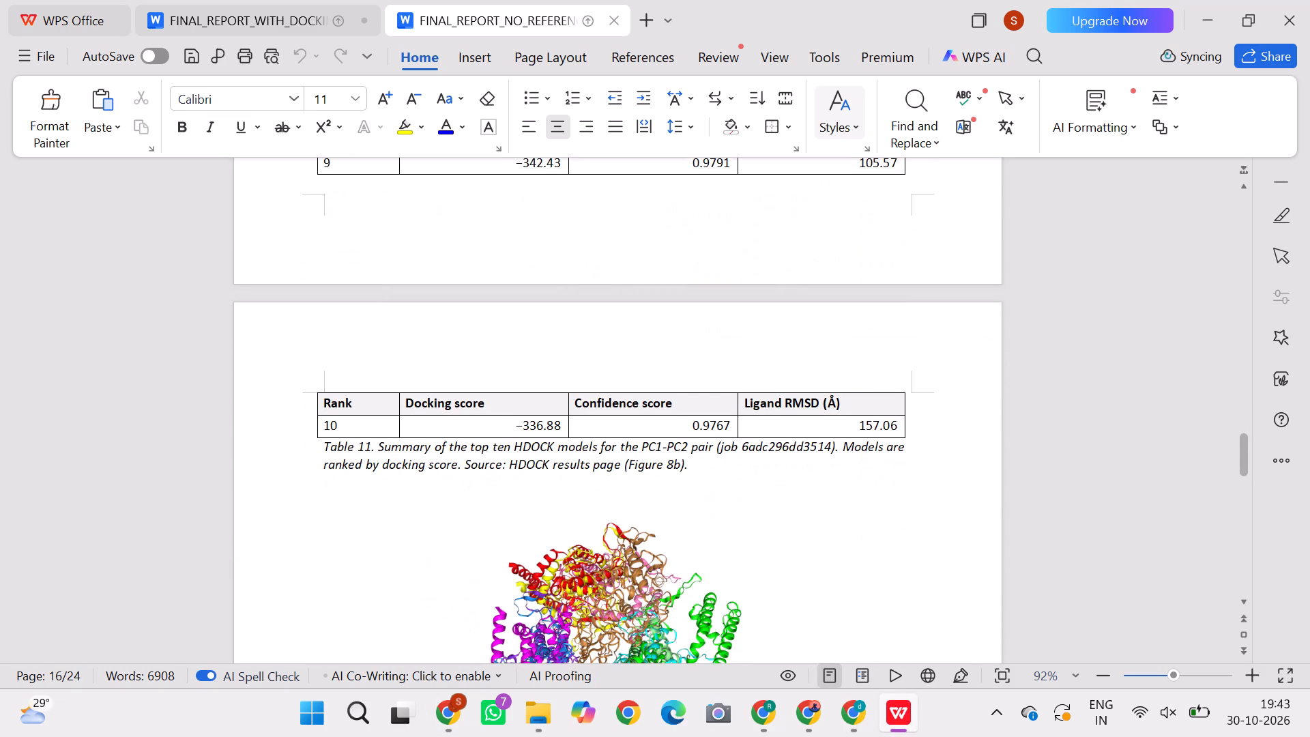
scroll(944, 433, down, 1)
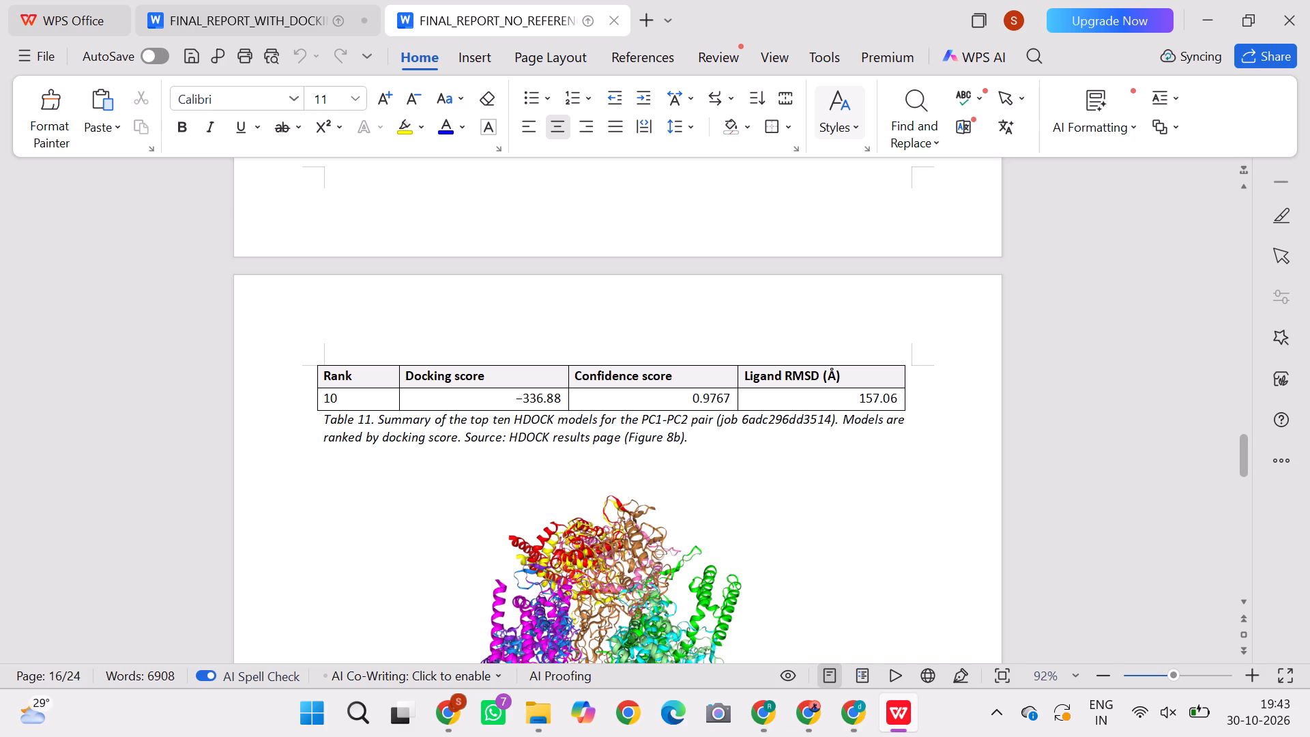
scroll(944, 433, down, 2)
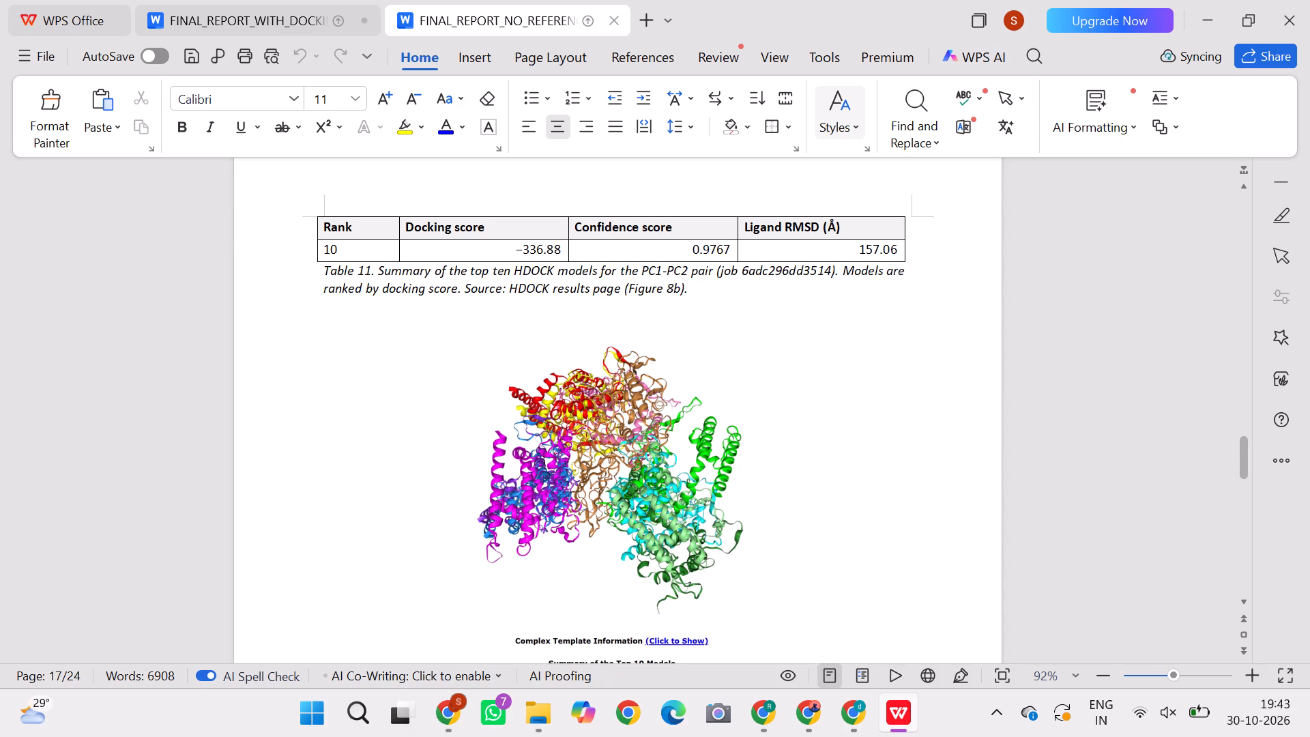
click(944, 433)
scroll(944, 433, down, 2)
scroll(944, 433, up, 1)
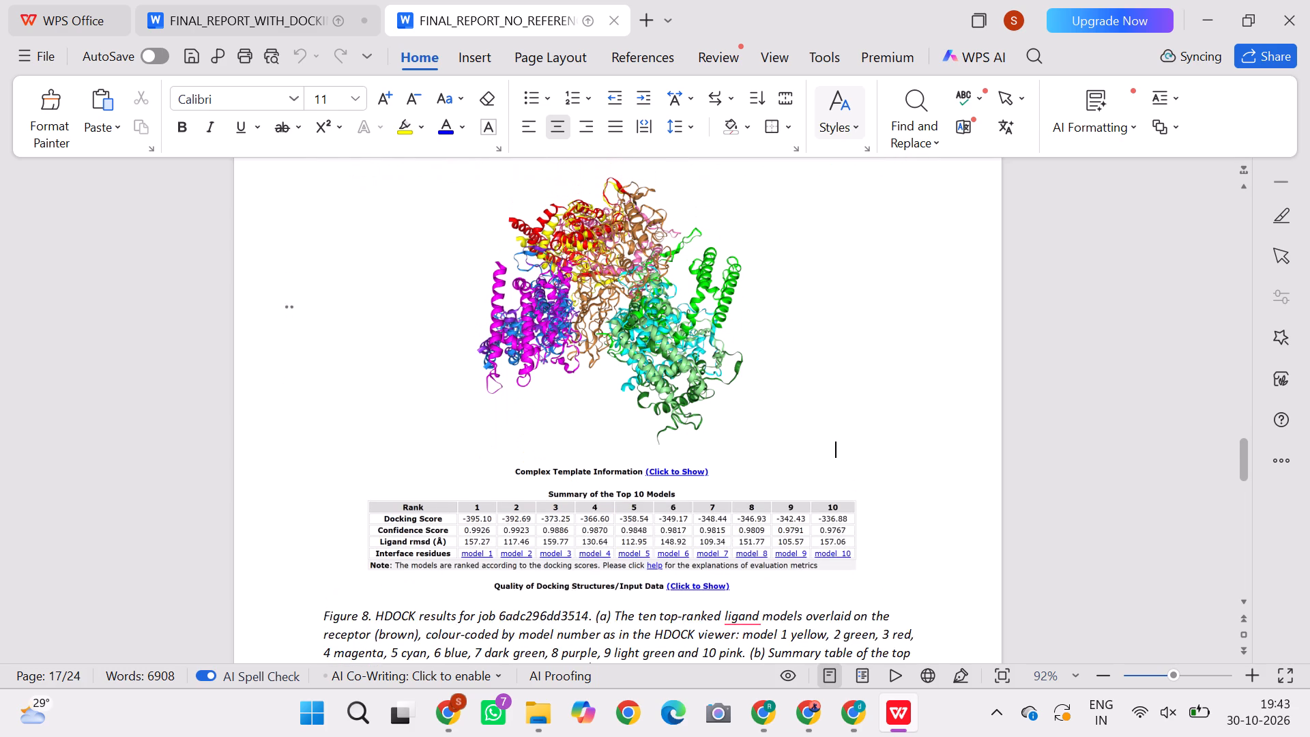
scroll(944, 433, up, 1)
scroll(944, 433, down, 2)
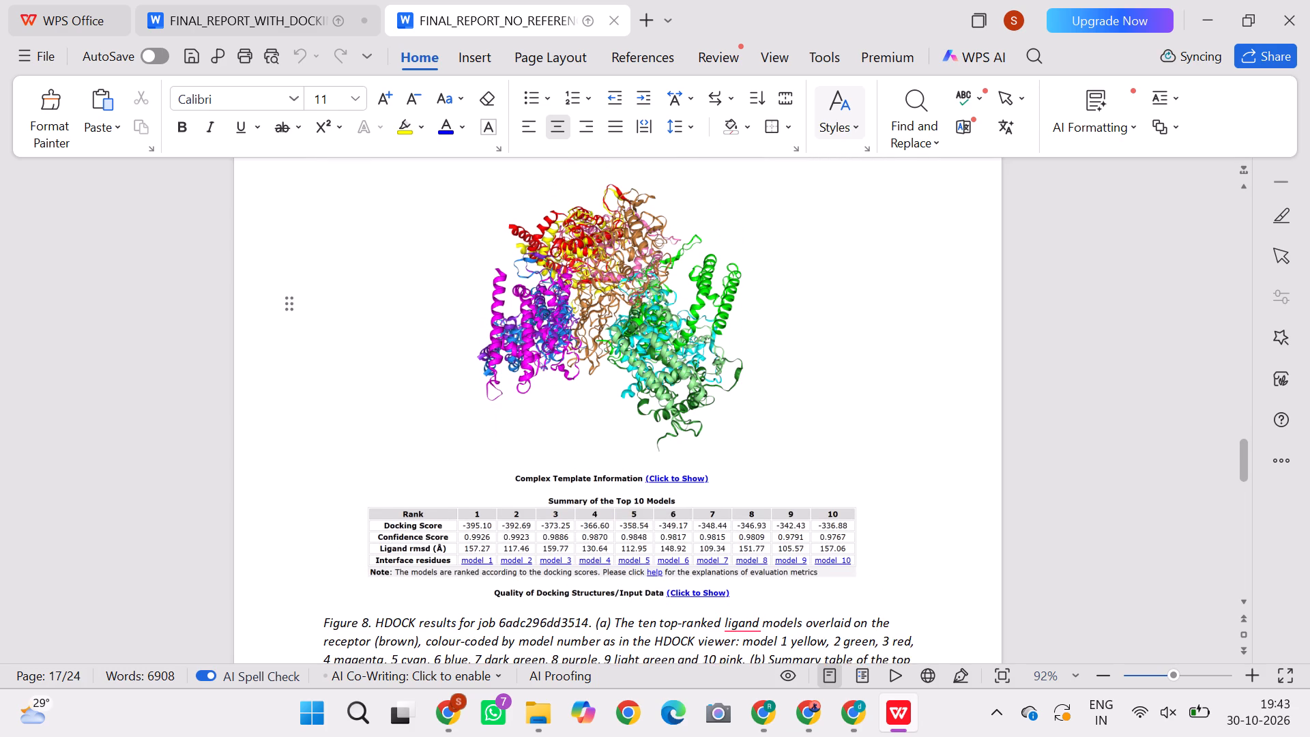
Open Figure 8's "Summary of the Top 10 Models" table image in the image editor.
click(768, 388)
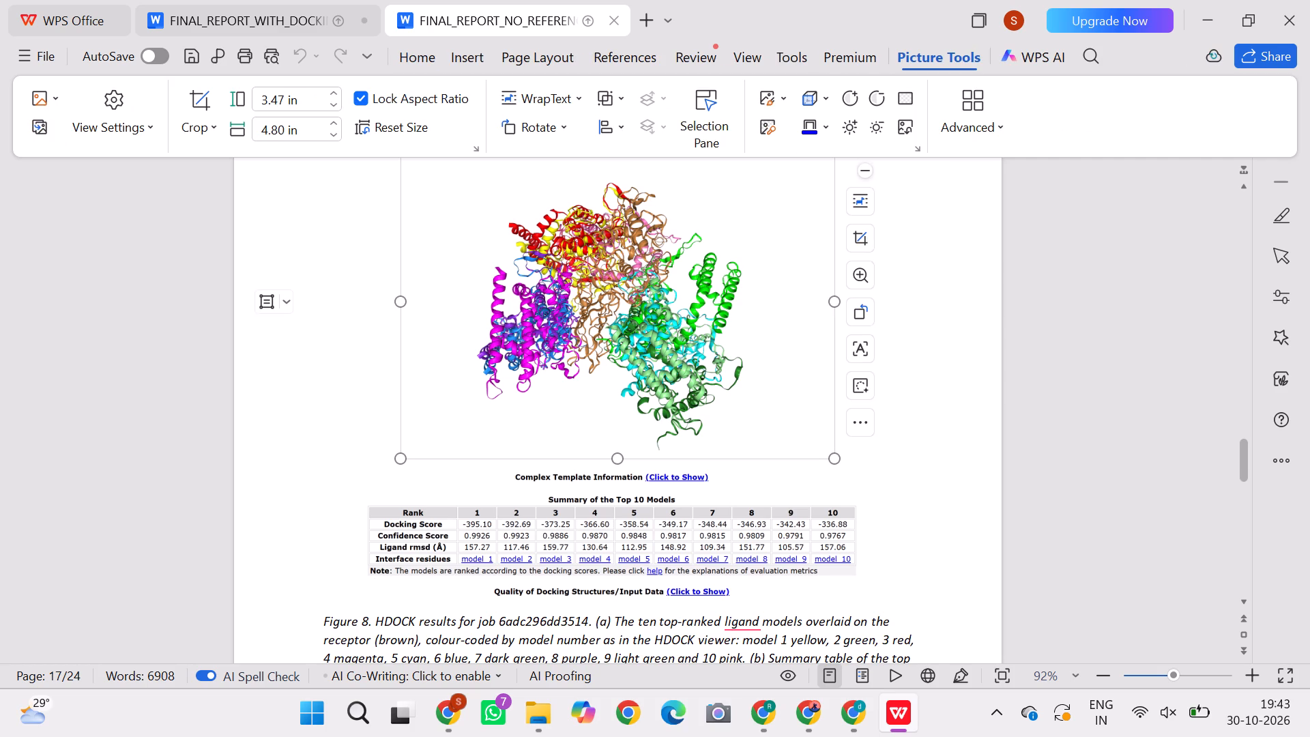
click(669, 516)
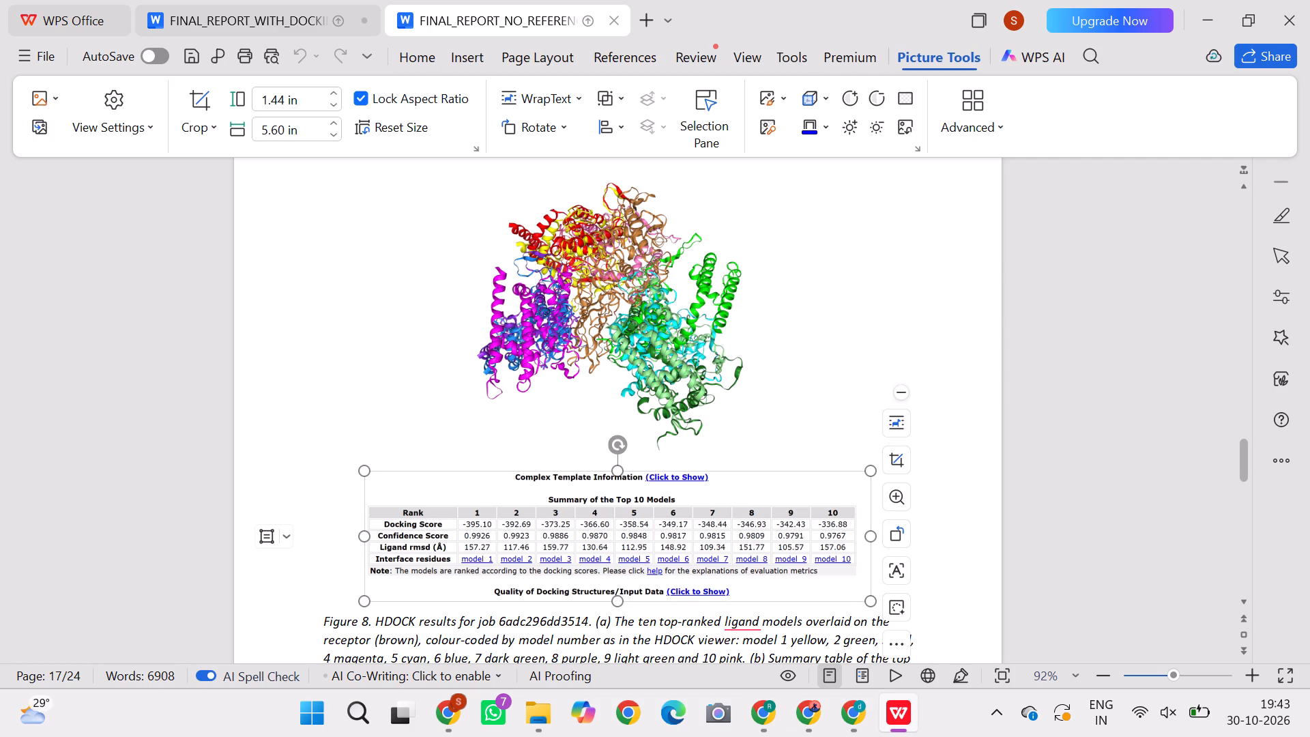
click(905, 461)
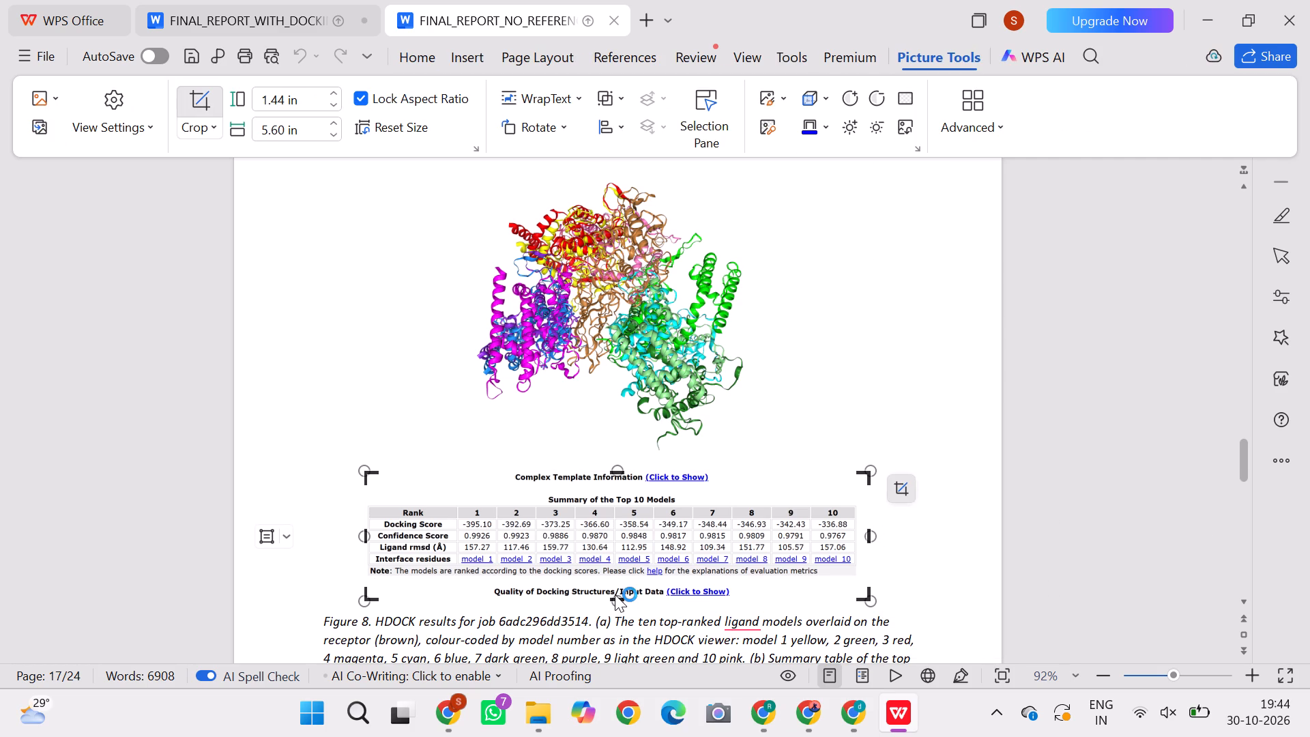
click(615, 594)
drag(615, 594, 614, 586)
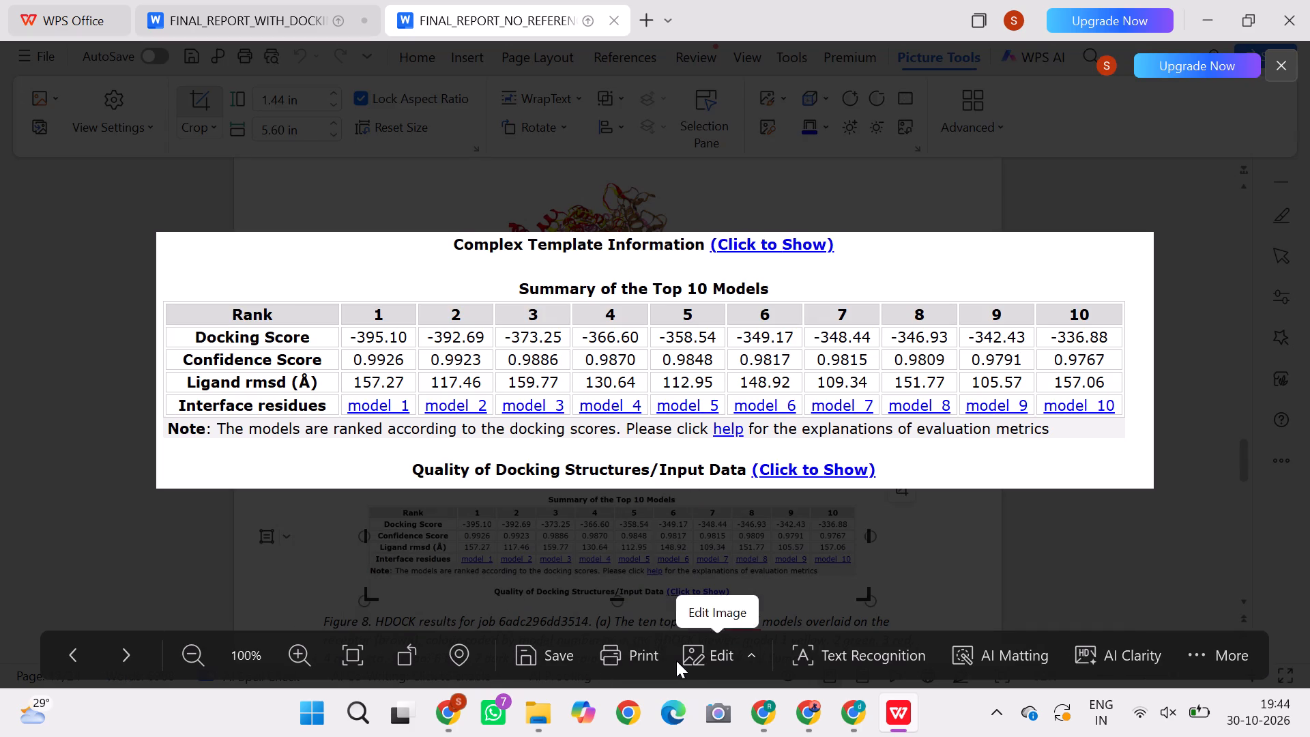
click(701, 646)
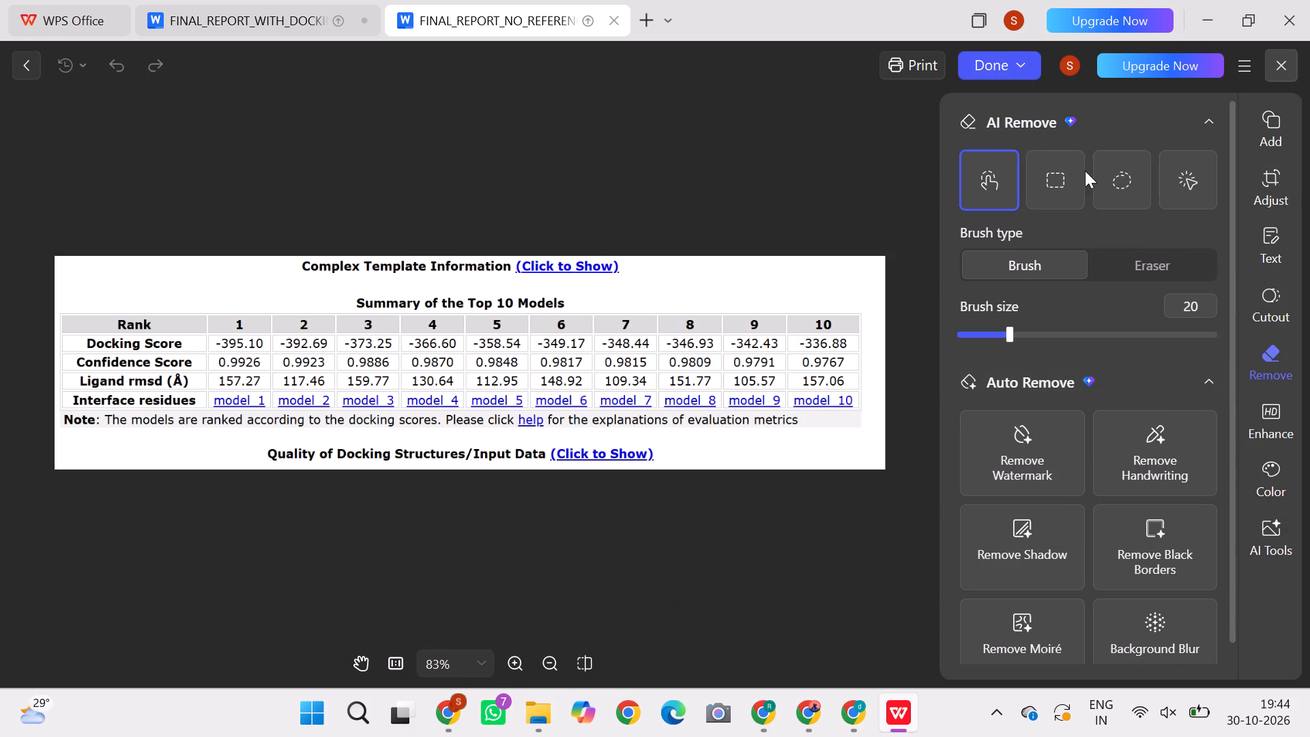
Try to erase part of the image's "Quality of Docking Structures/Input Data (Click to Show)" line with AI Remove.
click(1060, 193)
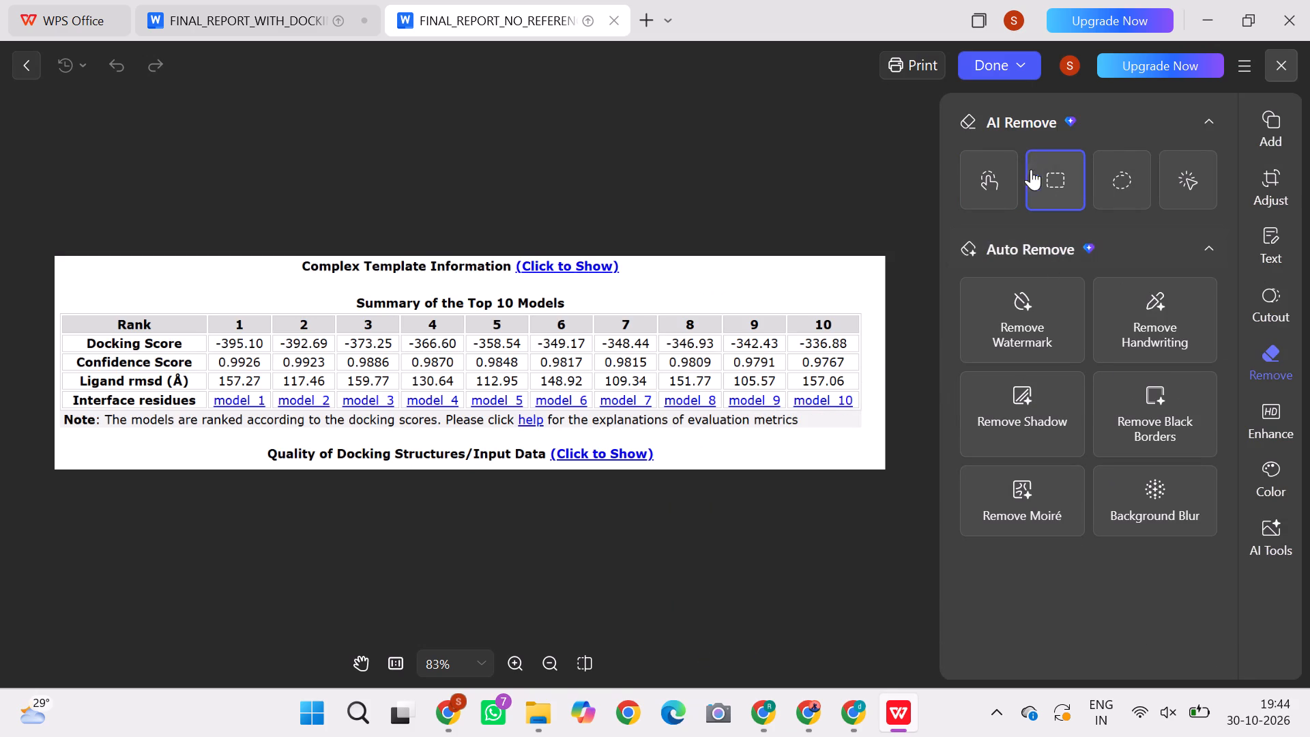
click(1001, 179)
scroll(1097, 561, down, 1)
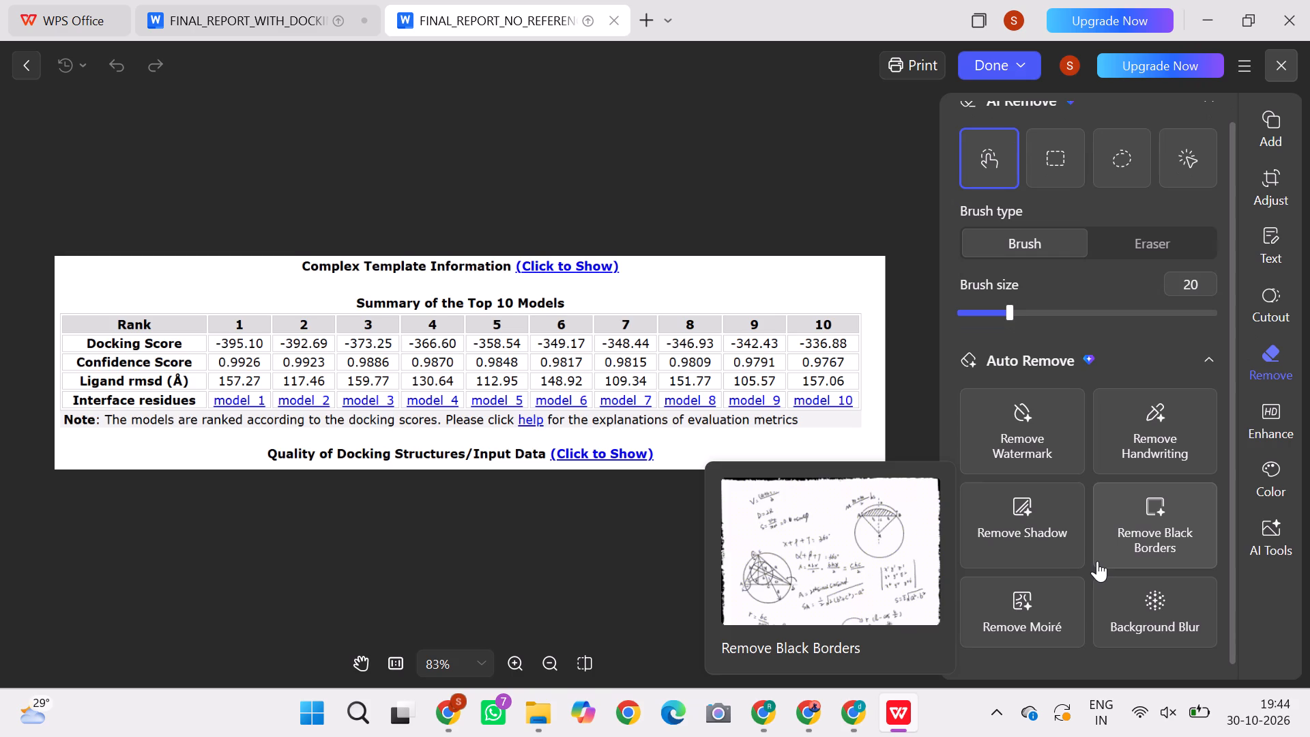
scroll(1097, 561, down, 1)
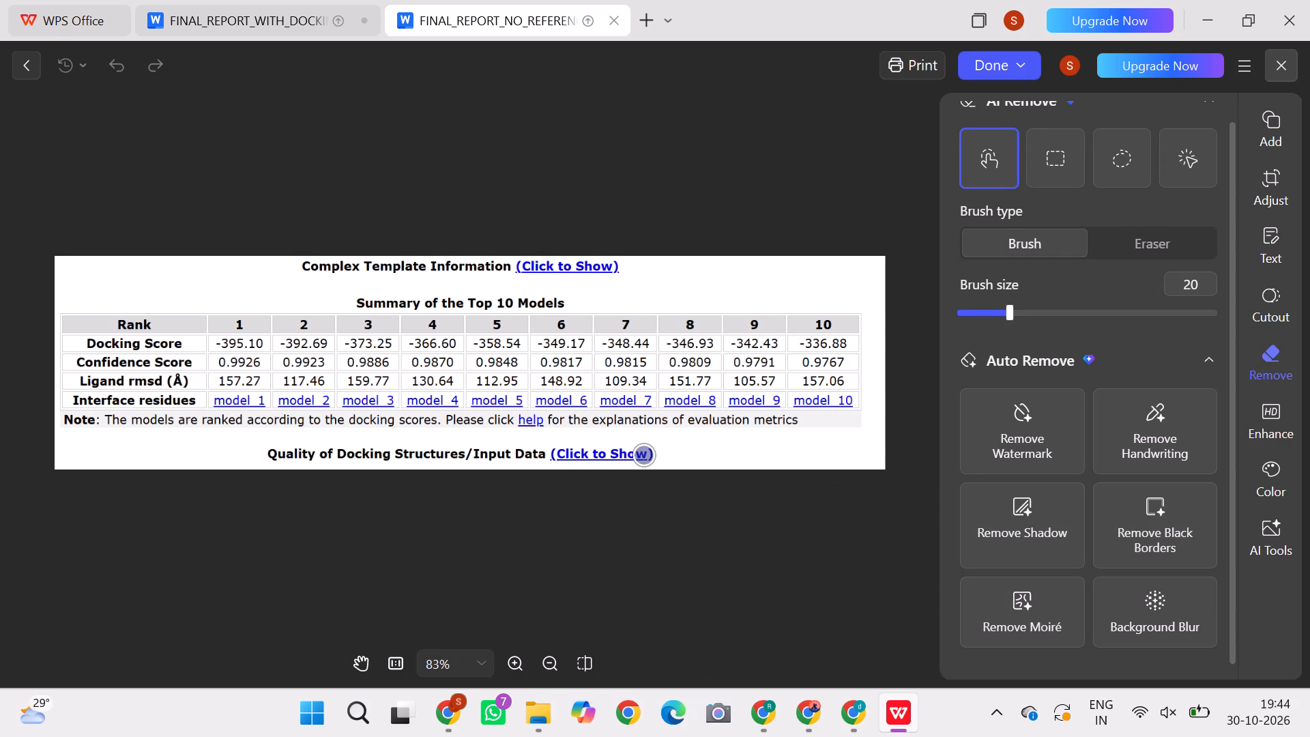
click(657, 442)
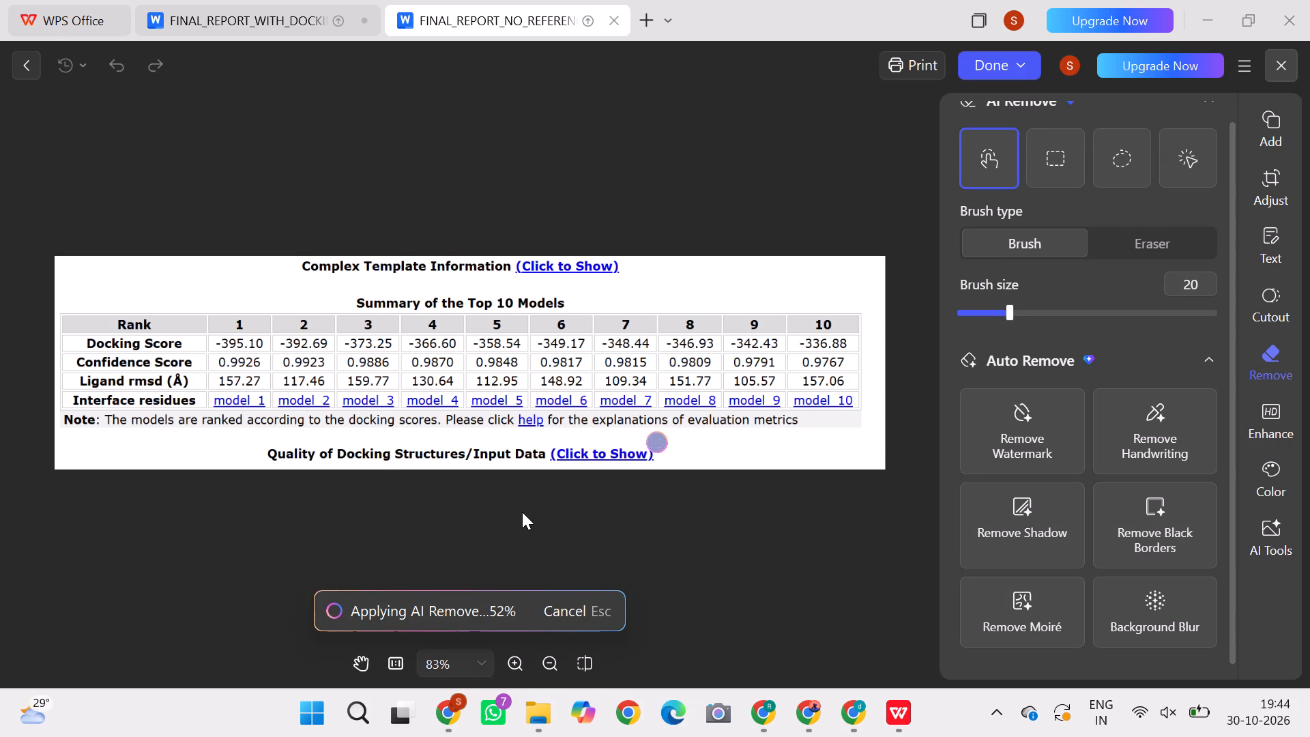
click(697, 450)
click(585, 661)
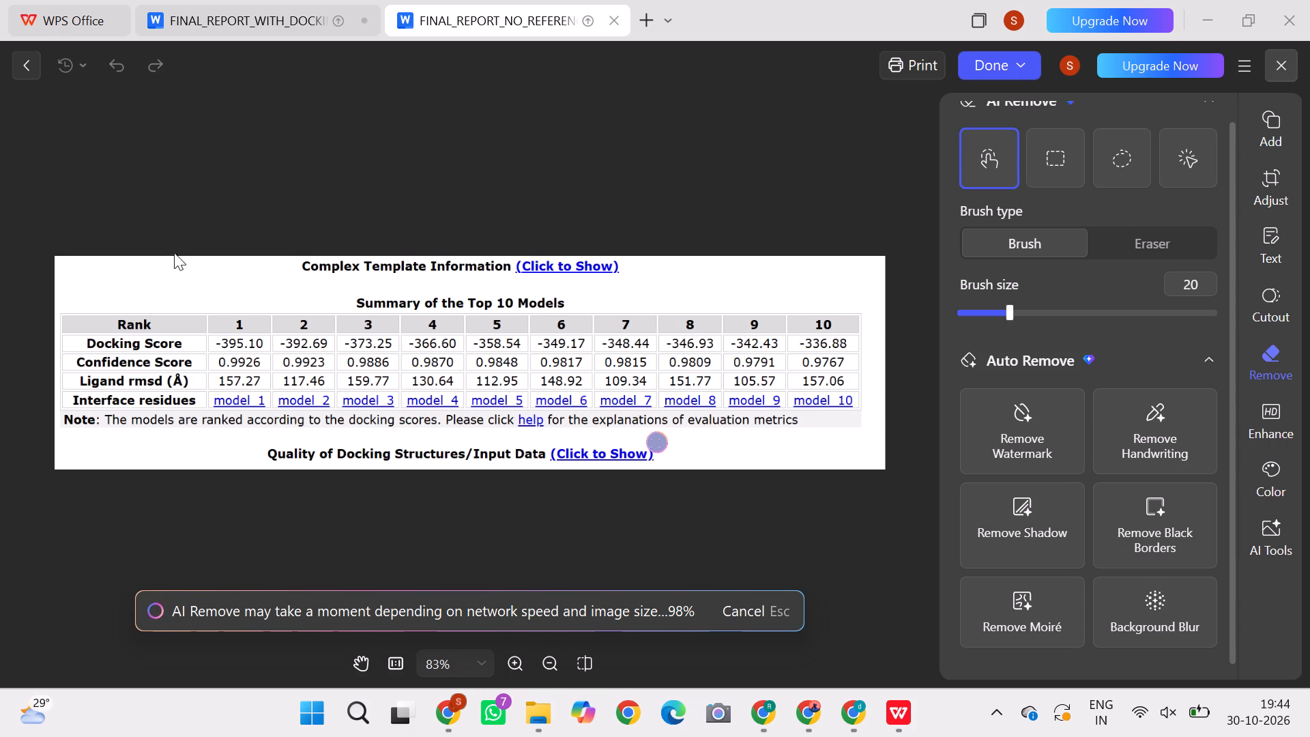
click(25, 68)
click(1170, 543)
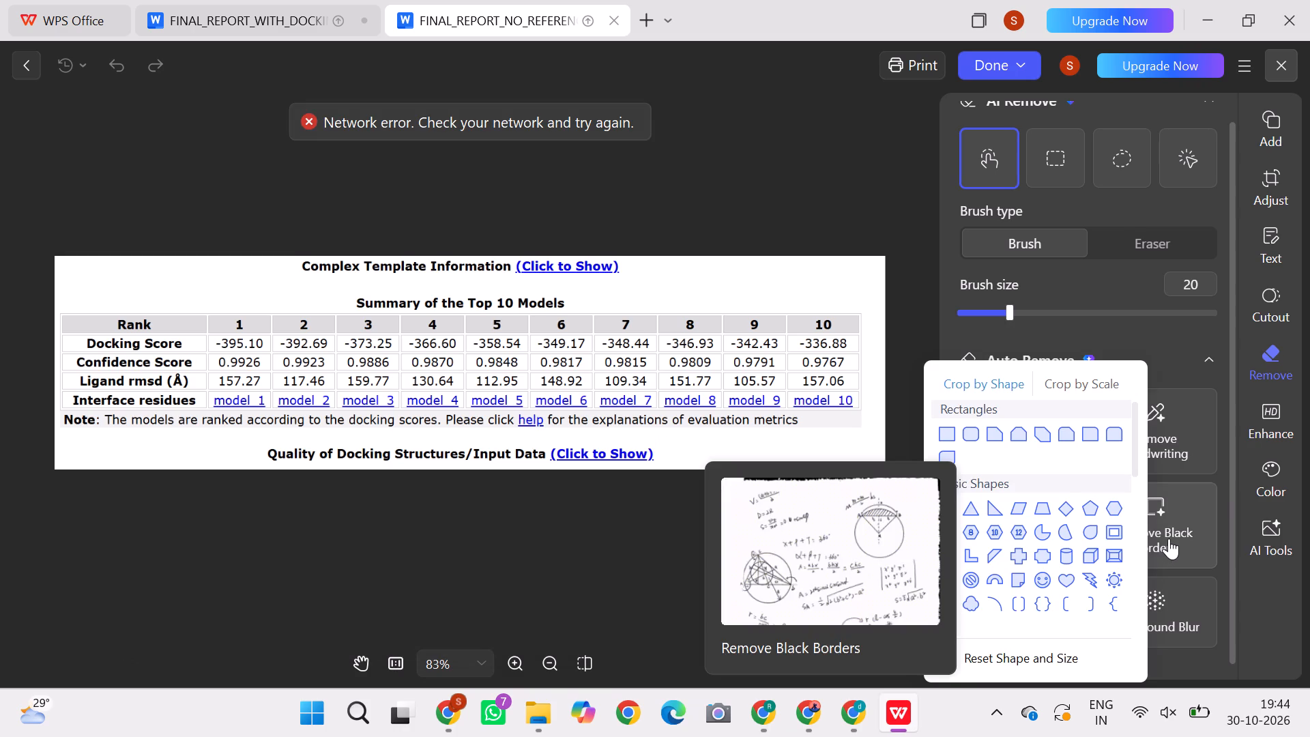
Free-crop the summary table image to 1462 × 300 px, cutting the Complex Template Information and Quality of Docking Structures lines, and save it.
click(1287, 185)
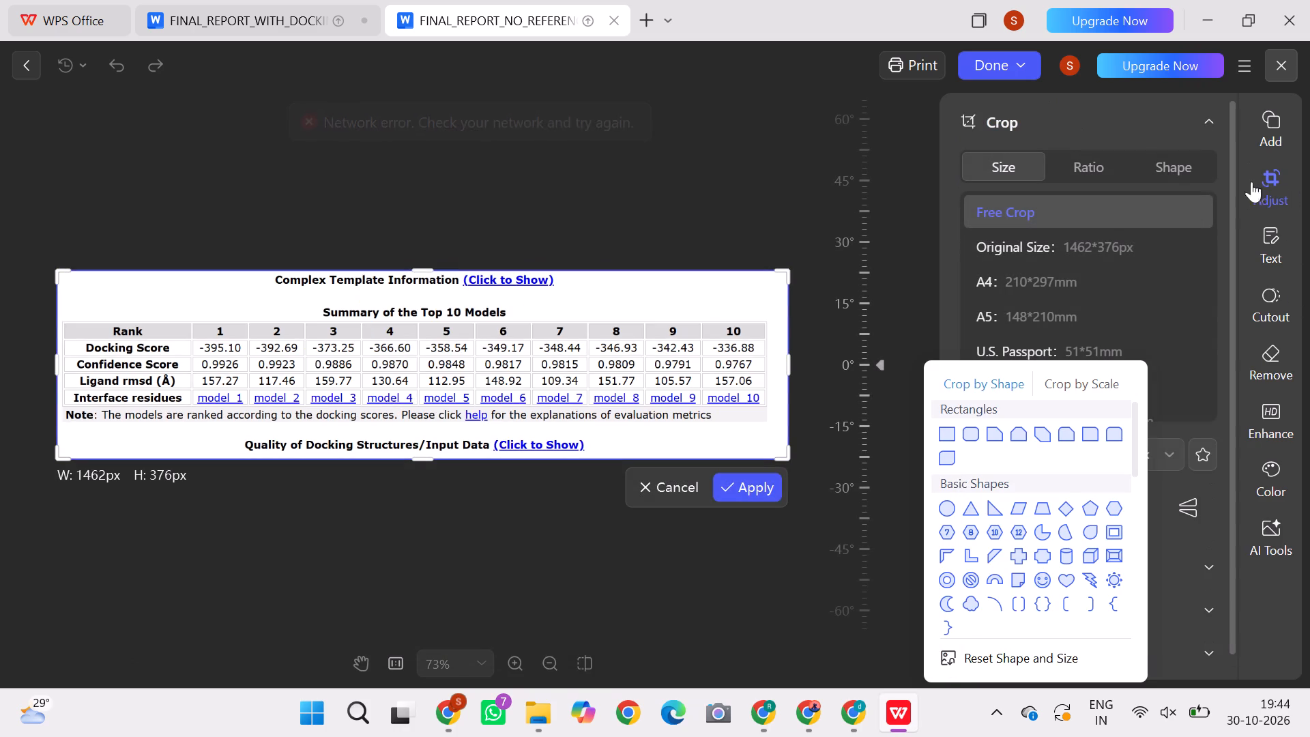
drag(421, 463, 425, 440)
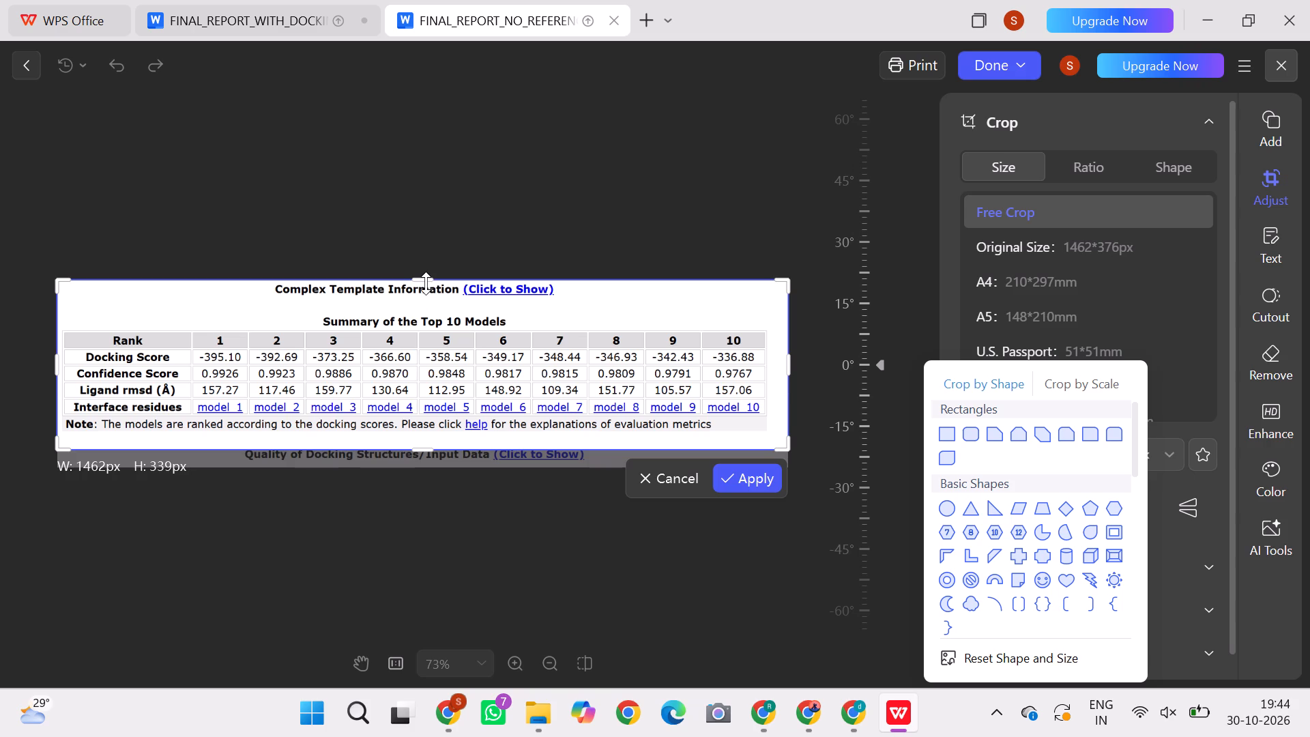
drag(425, 283, 426, 295)
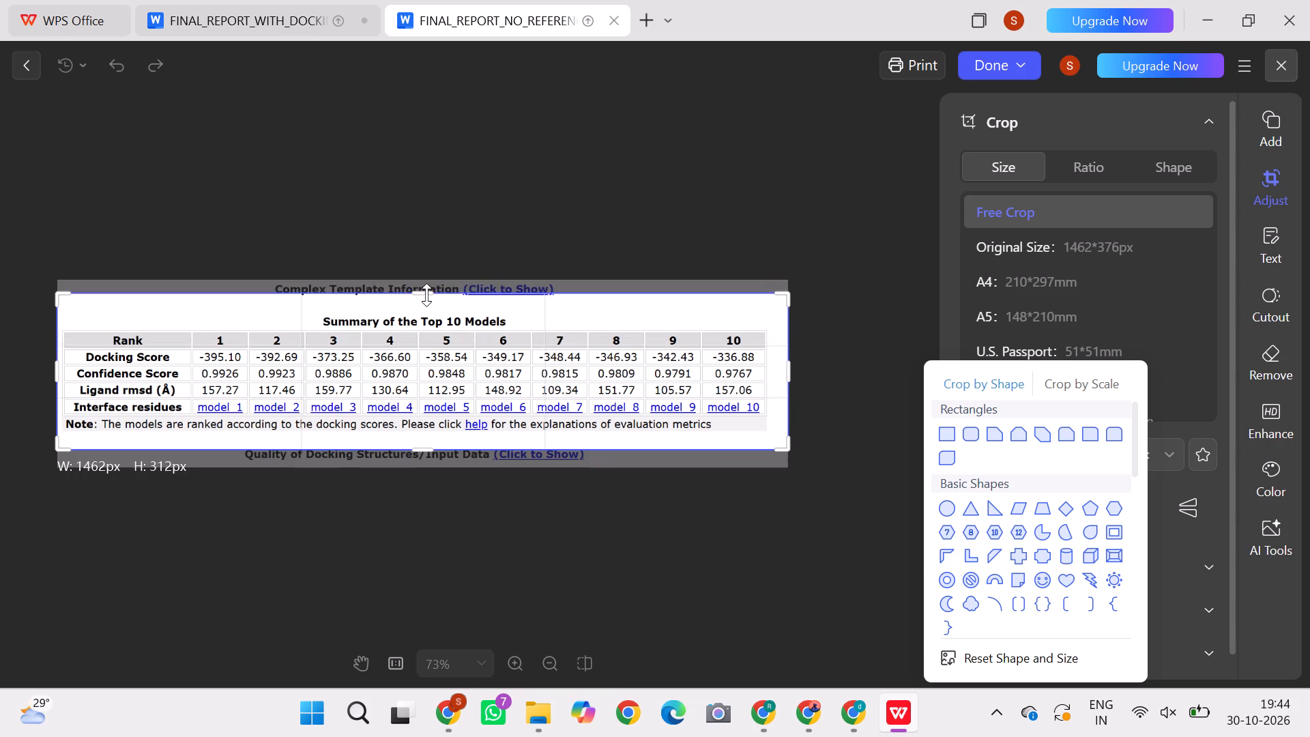
drag(426, 295, 427, 300)
click(733, 465)
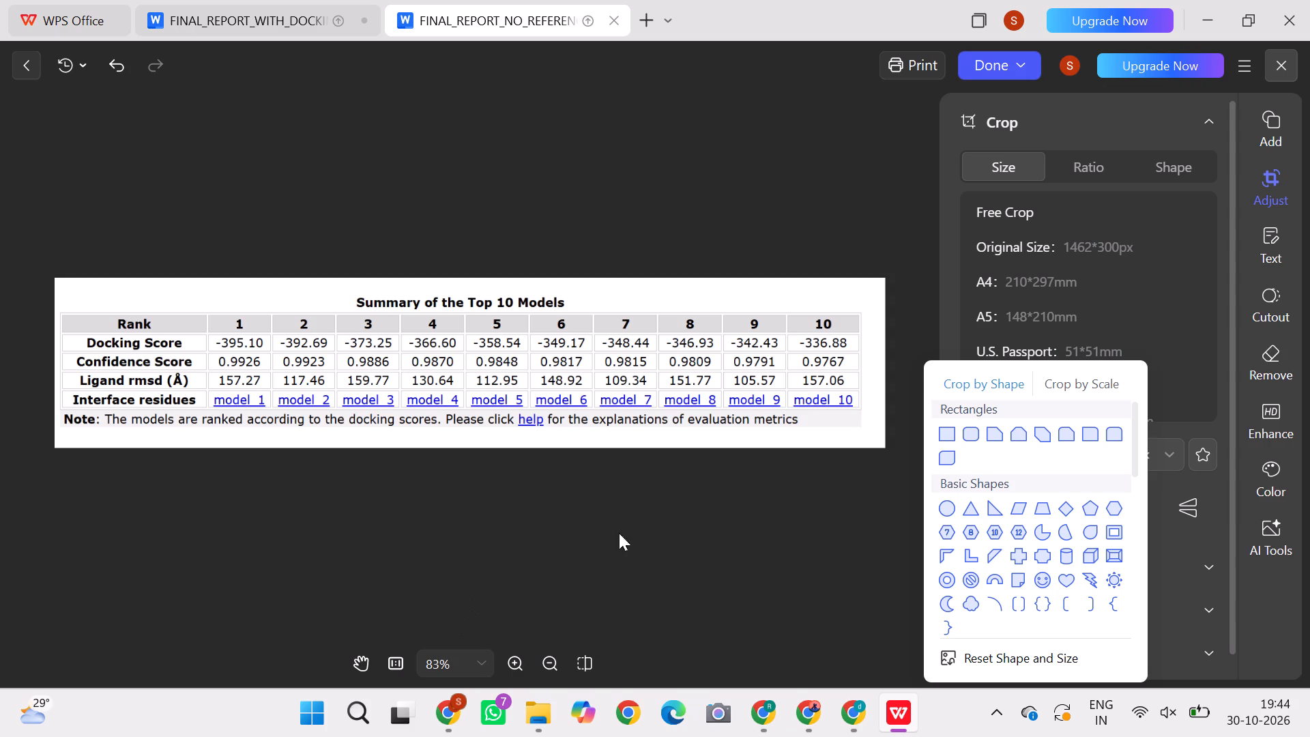
click(1286, 63)
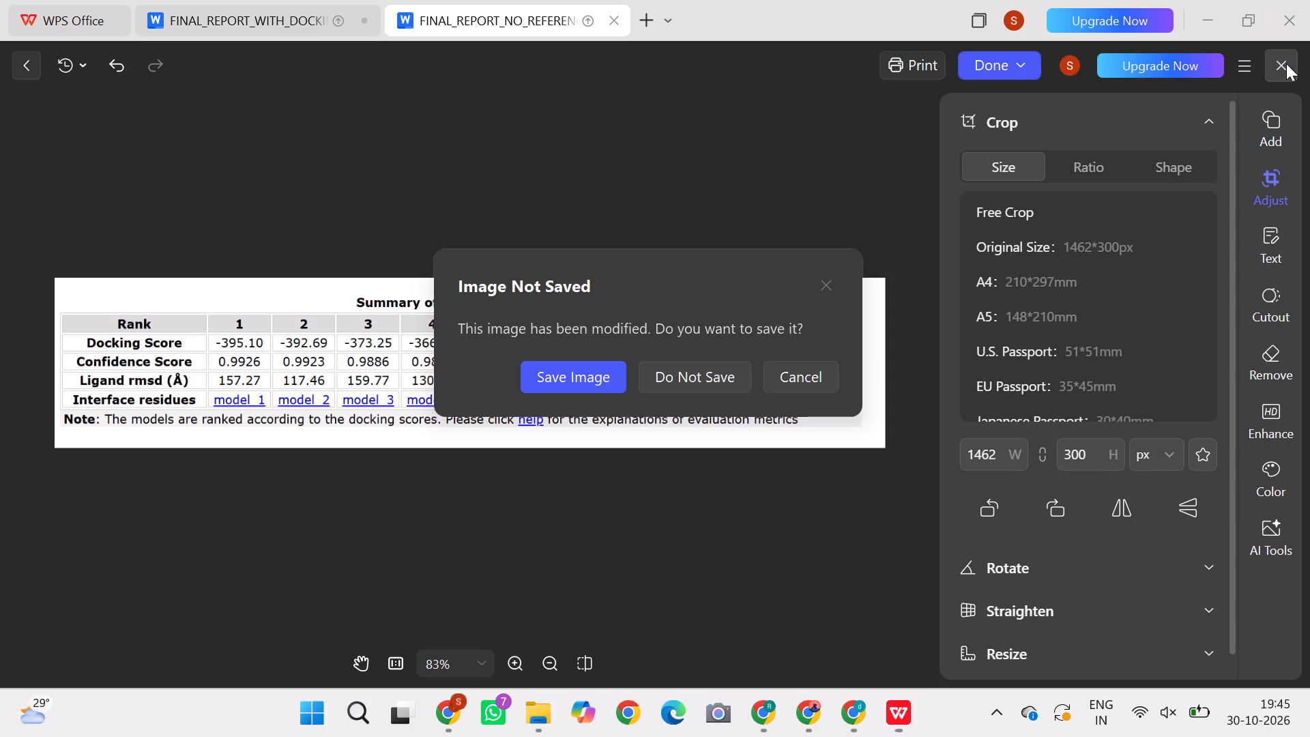
click(599, 375)
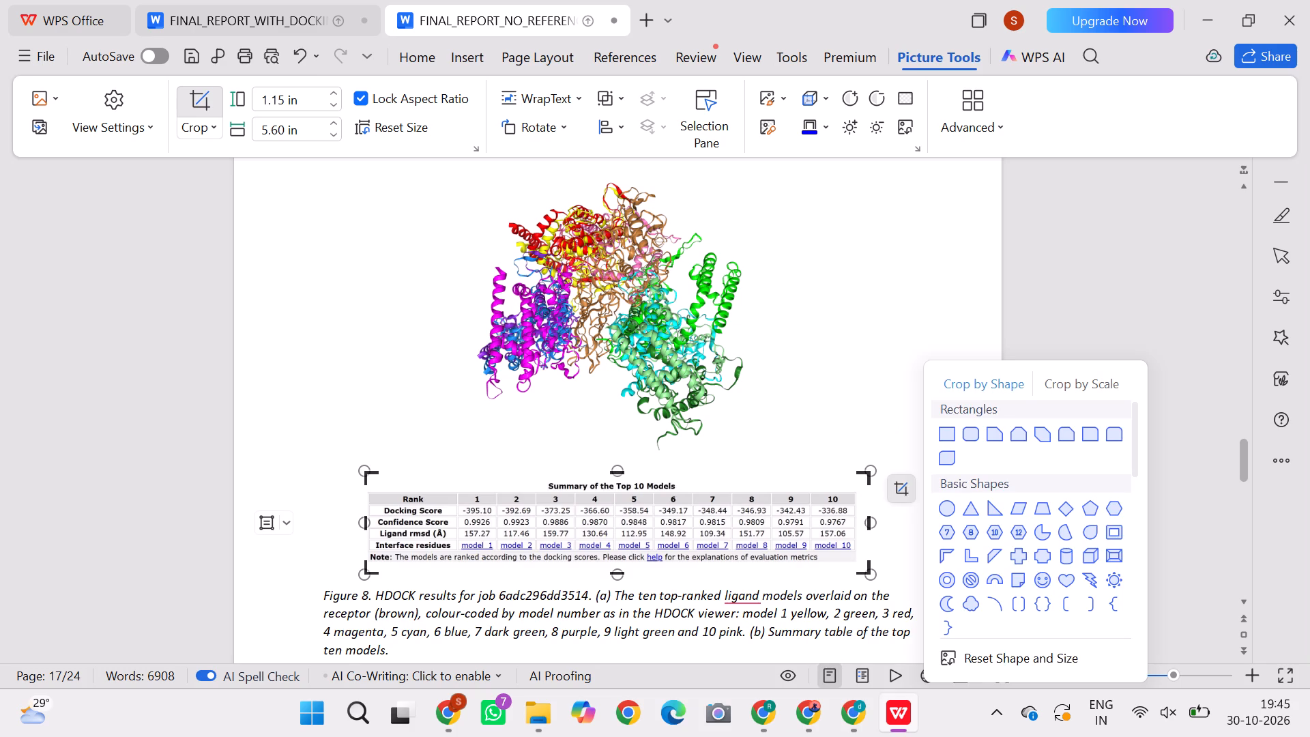
click(1062, 274)
Crop Figure 9's HDOCK quality report image to 5.60 × 2.73 in, cutting the Quality of Docking Structures heading and the lab footer.
scroll(851, 401, down, 2)
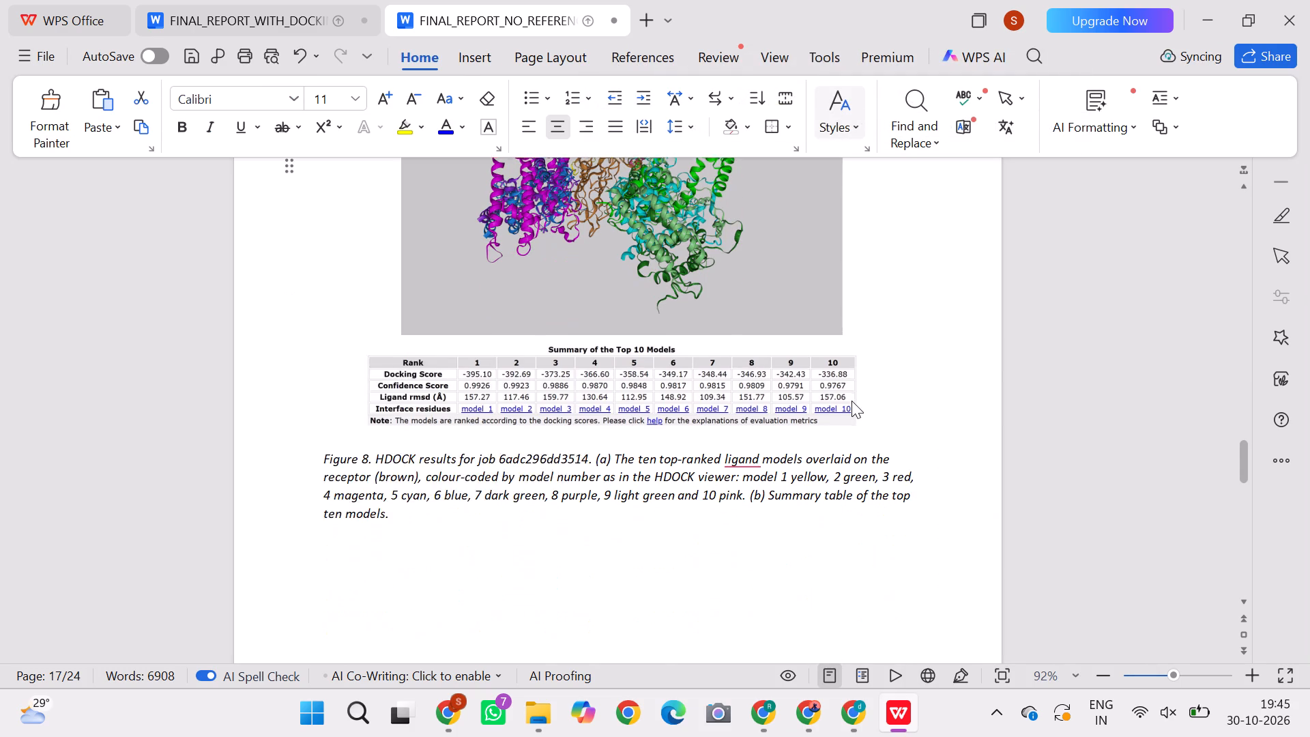
scroll(851, 401, down, 3)
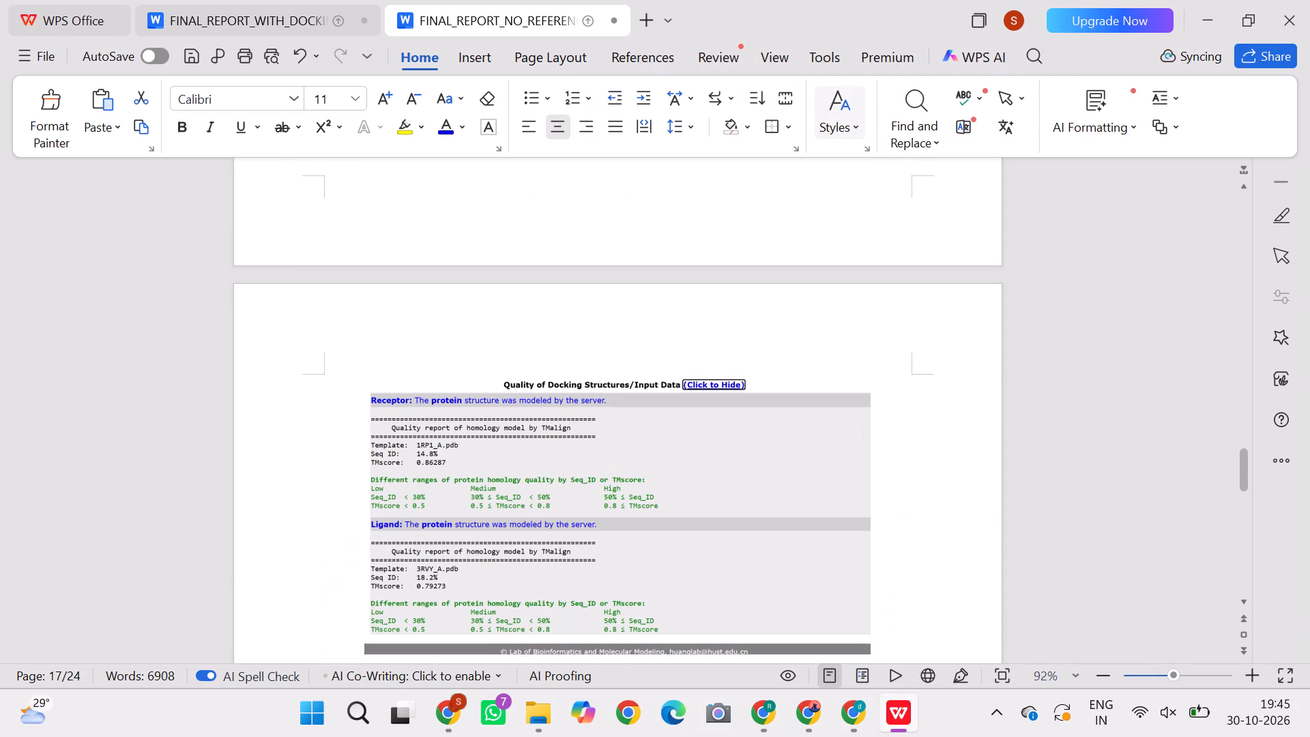
click(704, 482)
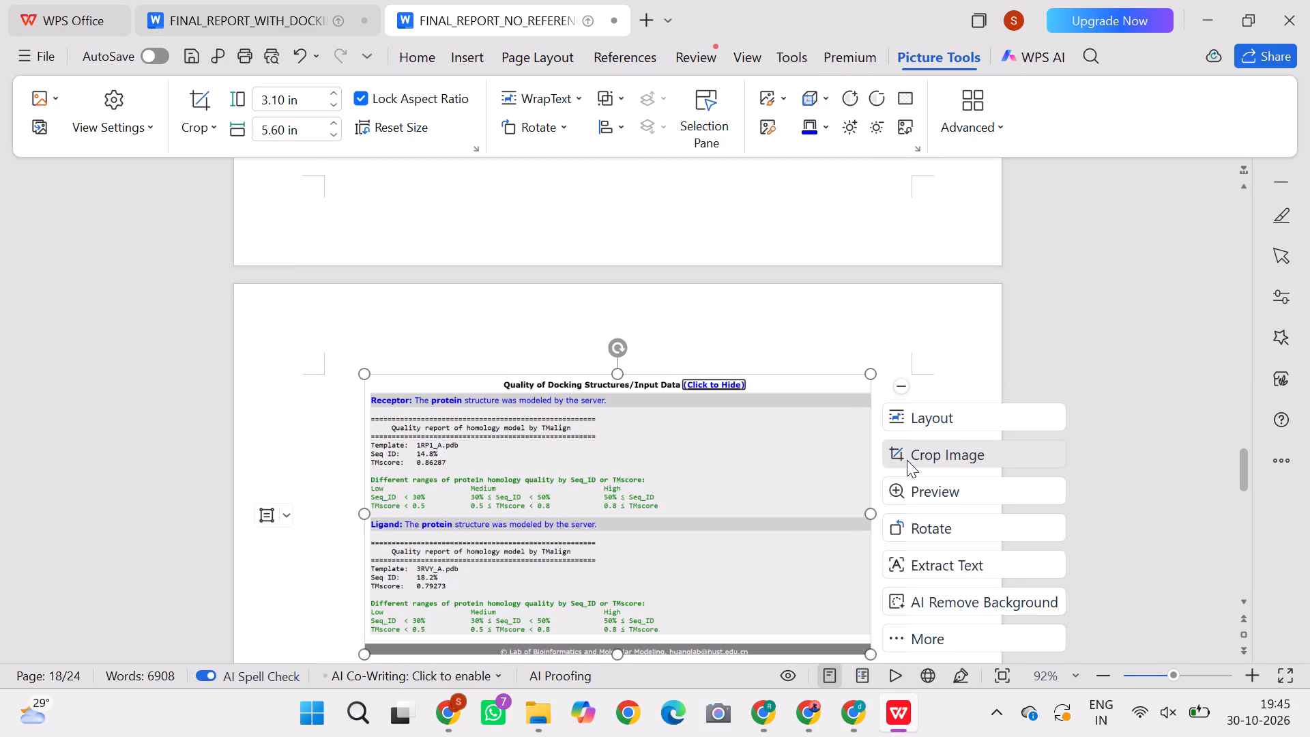
click(901, 460)
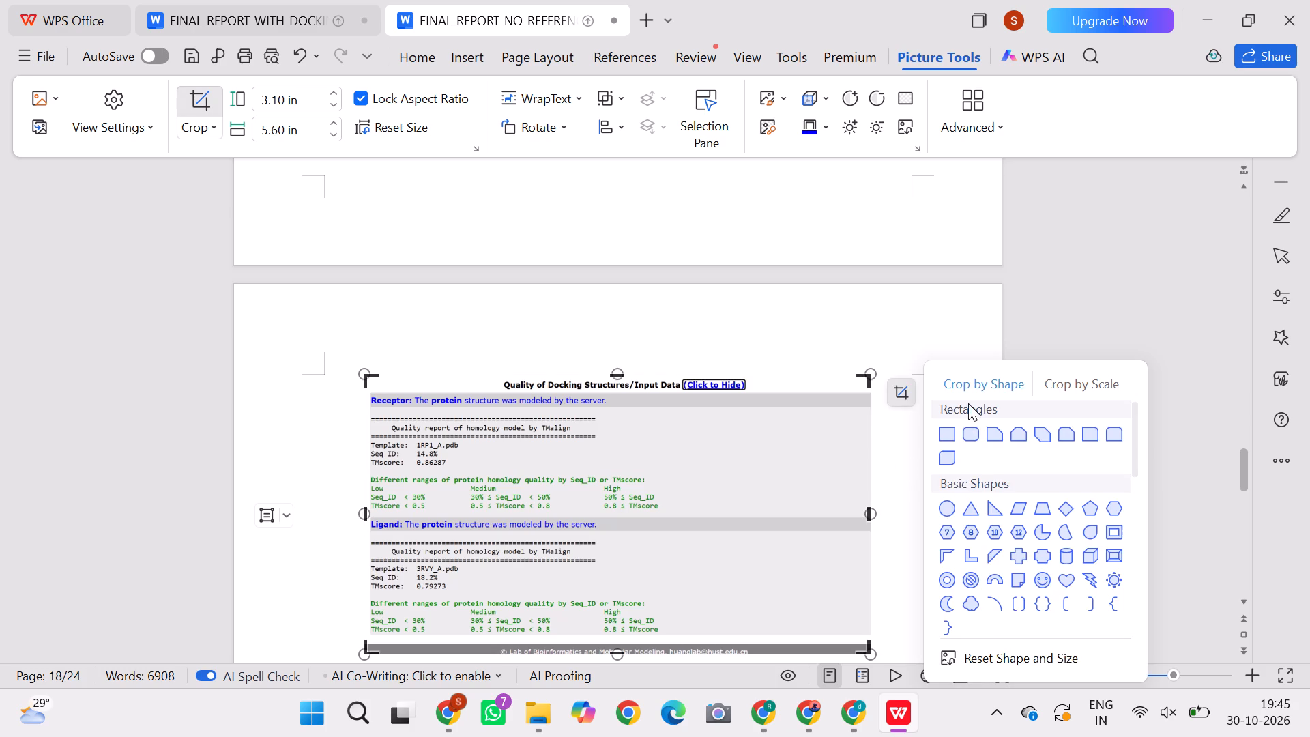
scroll(640, 641, down, 1)
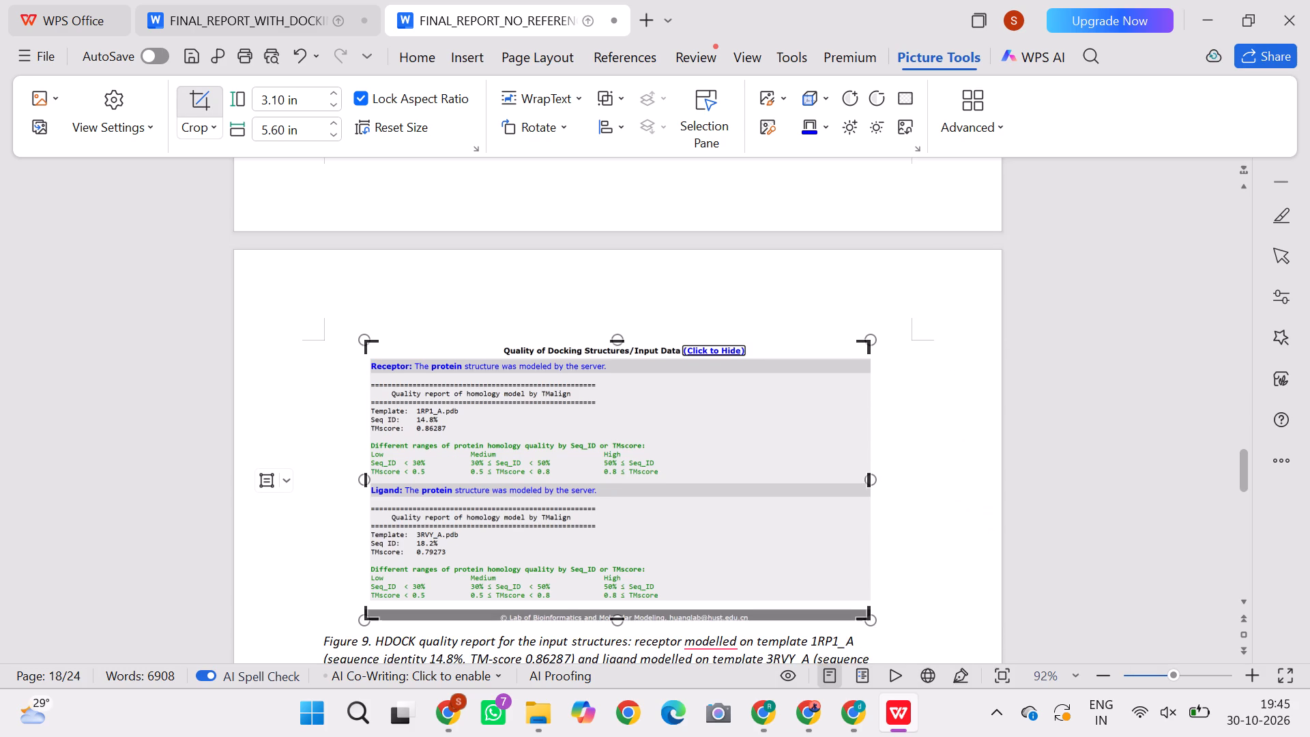
drag(615, 615, 615, 607)
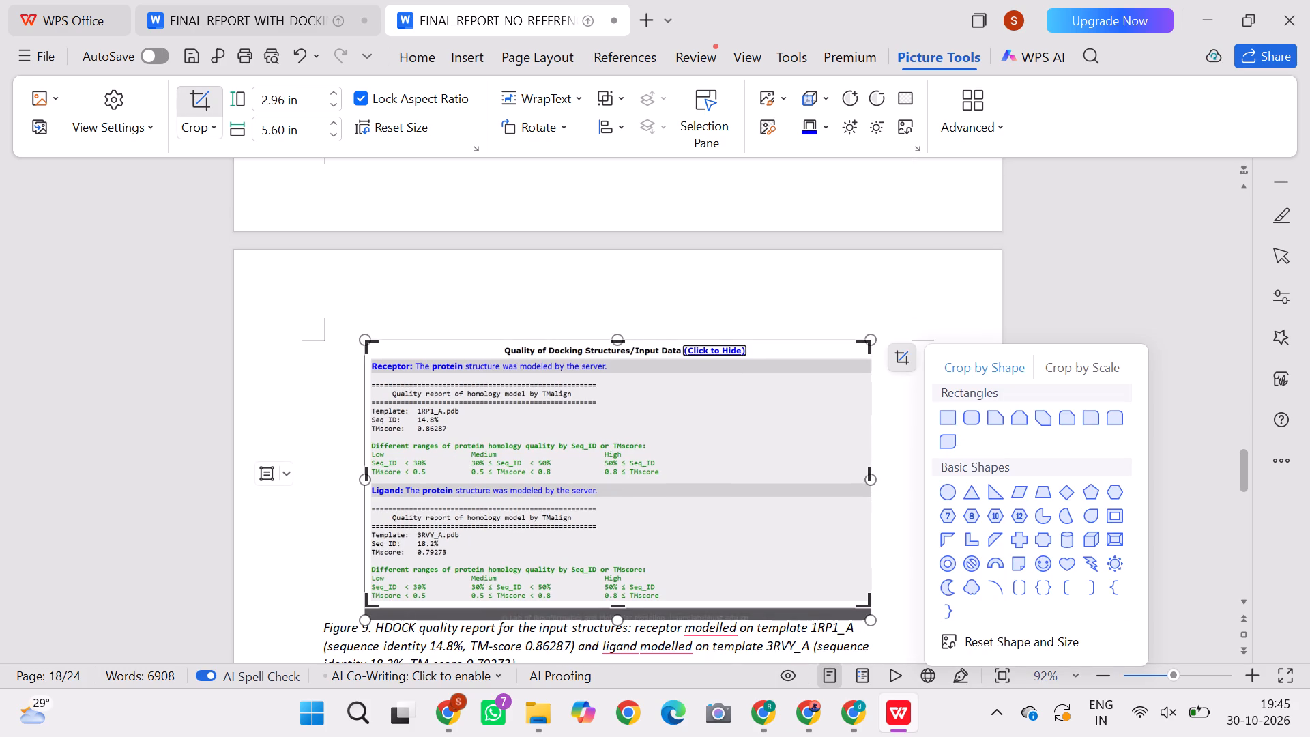
click(615, 603)
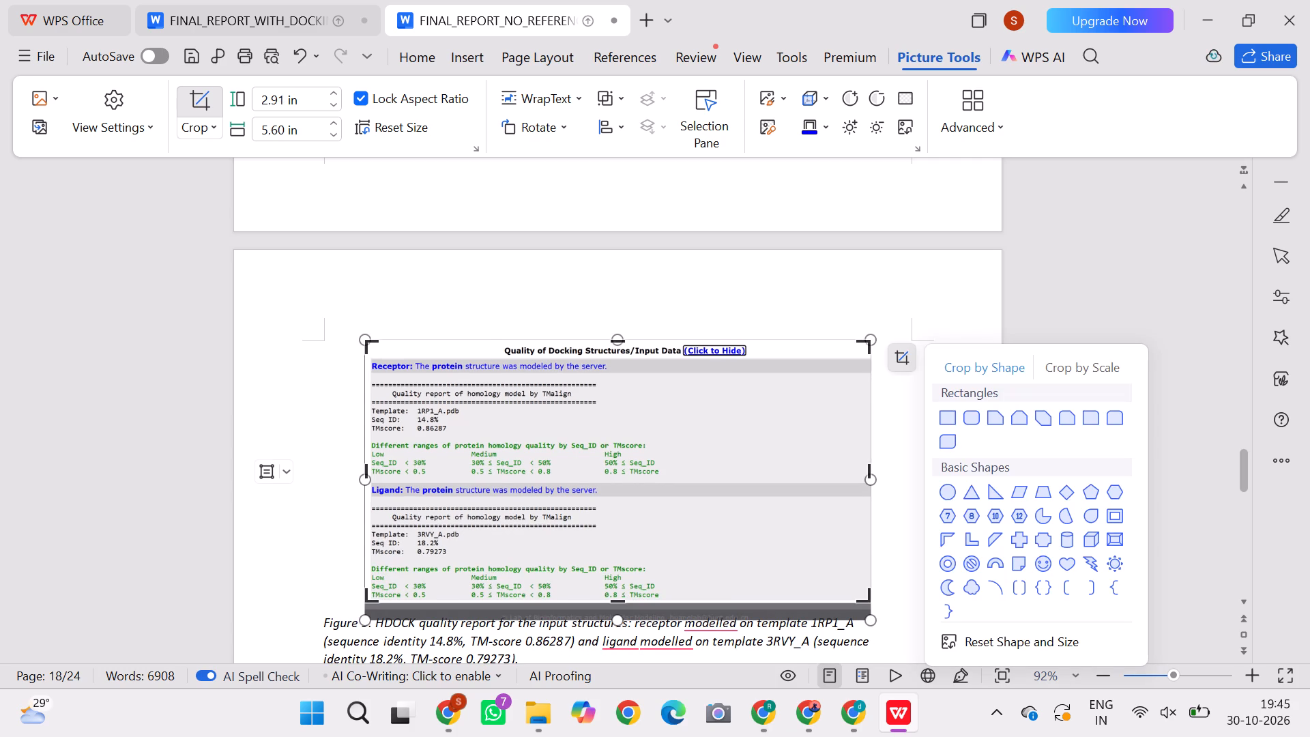
drag(617, 343, 619, 355)
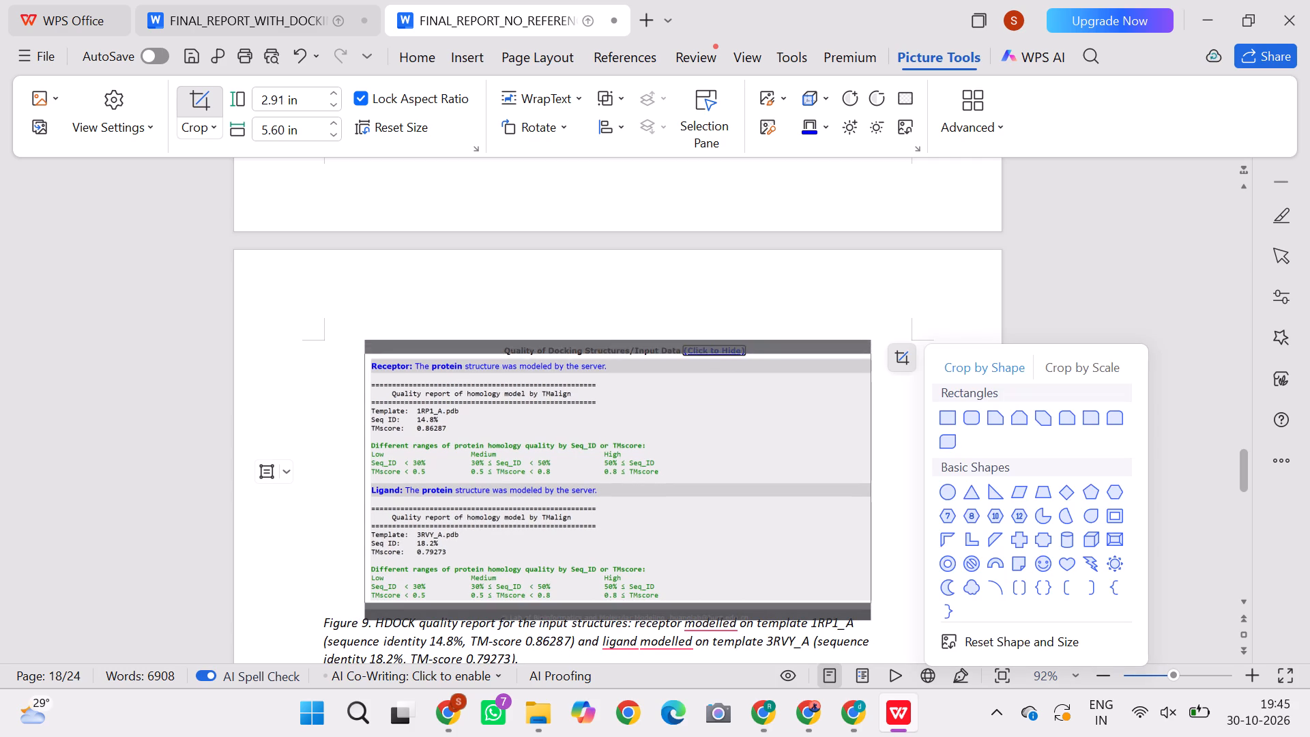
drag(619, 355, 619, 356)
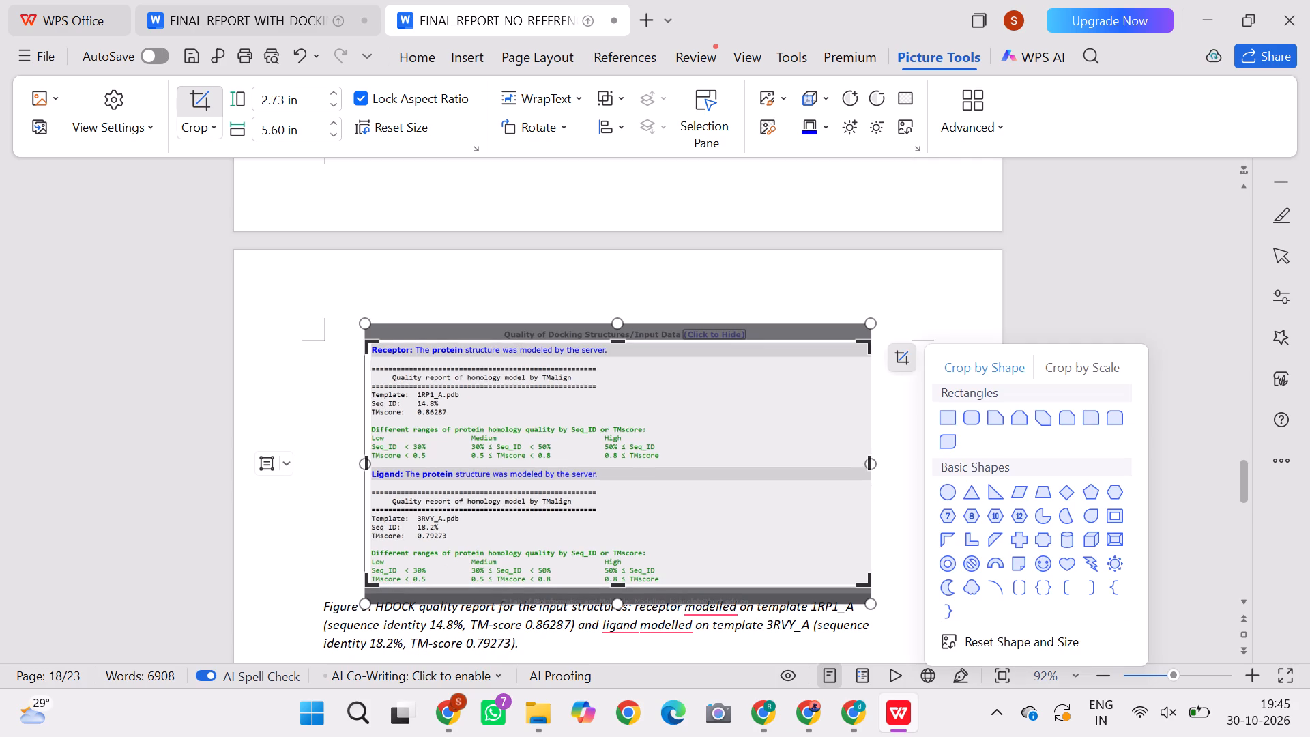
click(1019, 322)
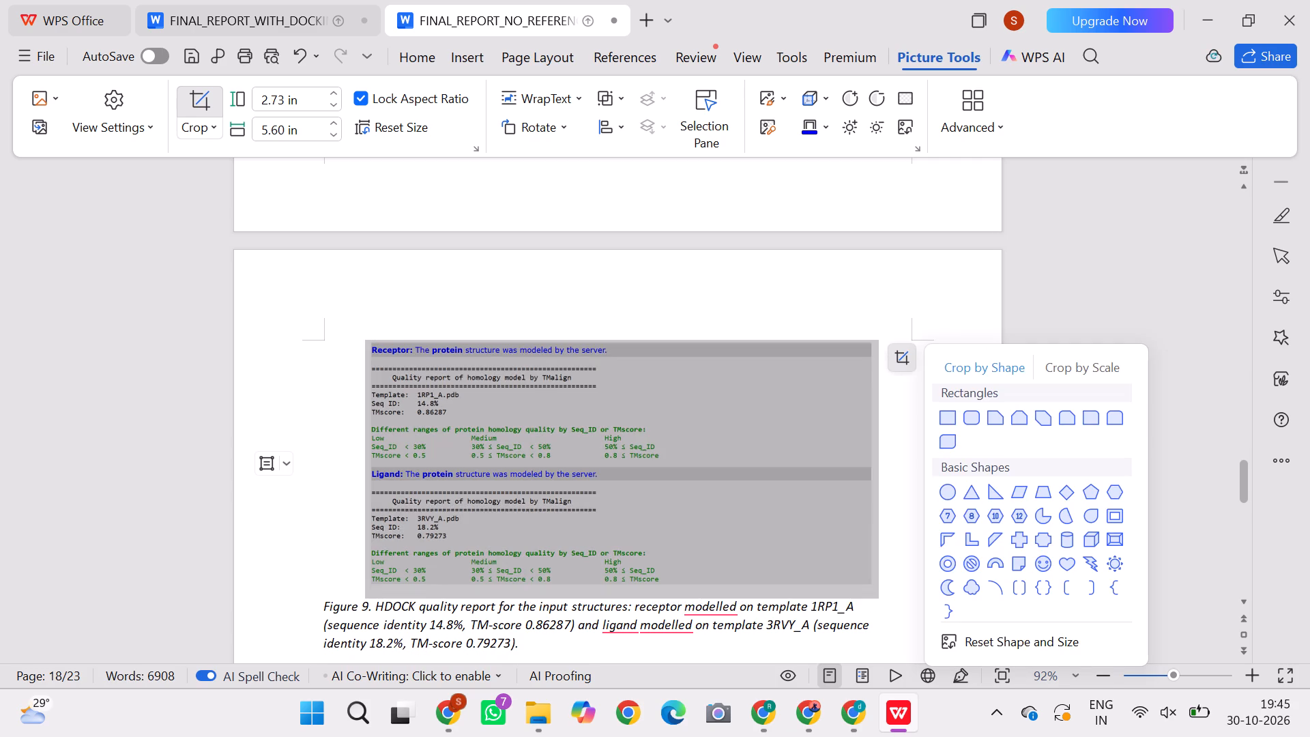
click(925, 517)
Review the rest of the report from Figure 9 through the appendix sequences to Appendix D's reproducibility log.
scroll(925, 517, down, 1)
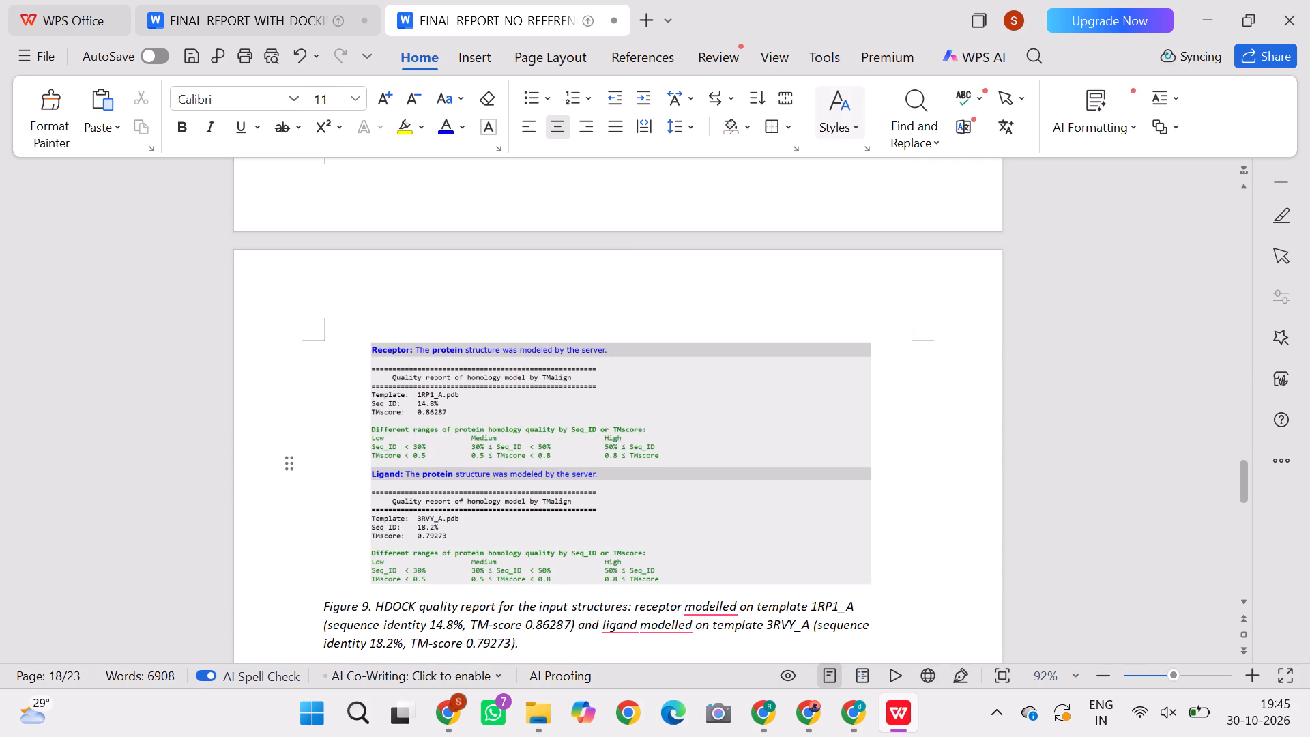
scroll(925, 517, down, 10)
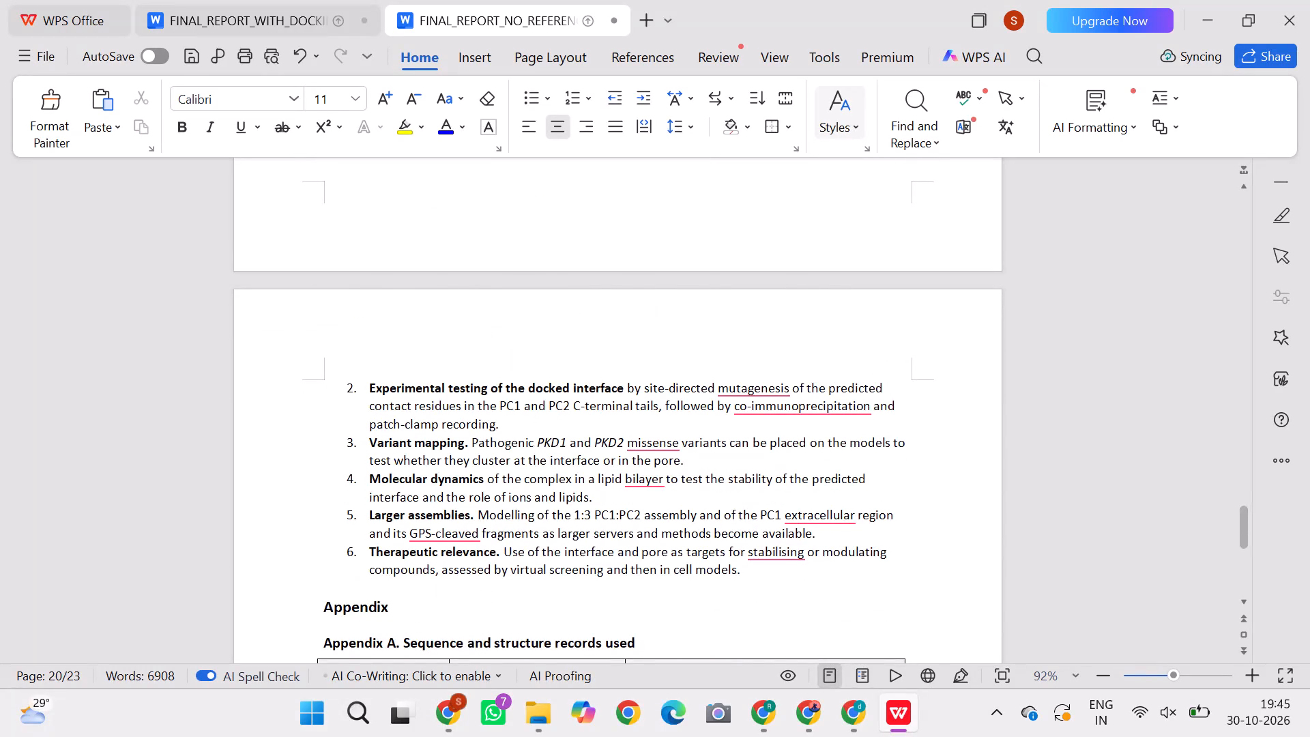
scroll(925, 517, down, 7)
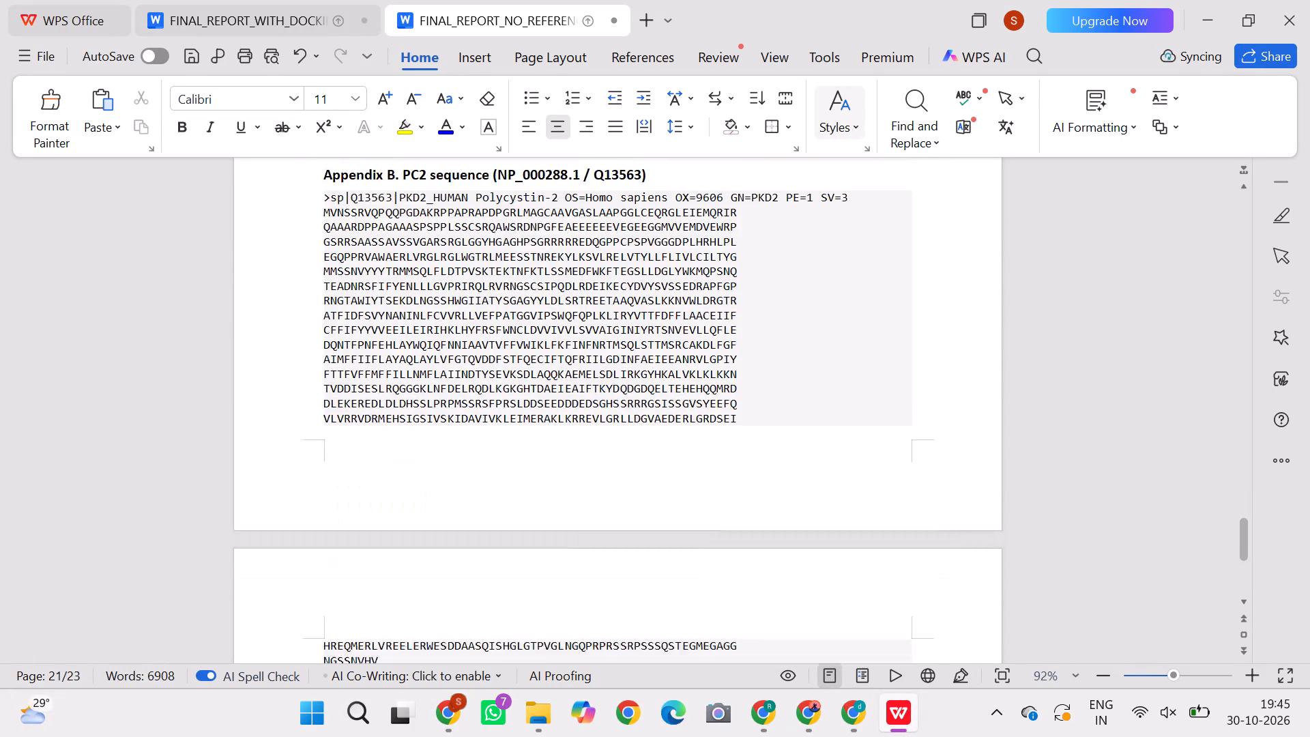
scroll(925, 517, down, 4)
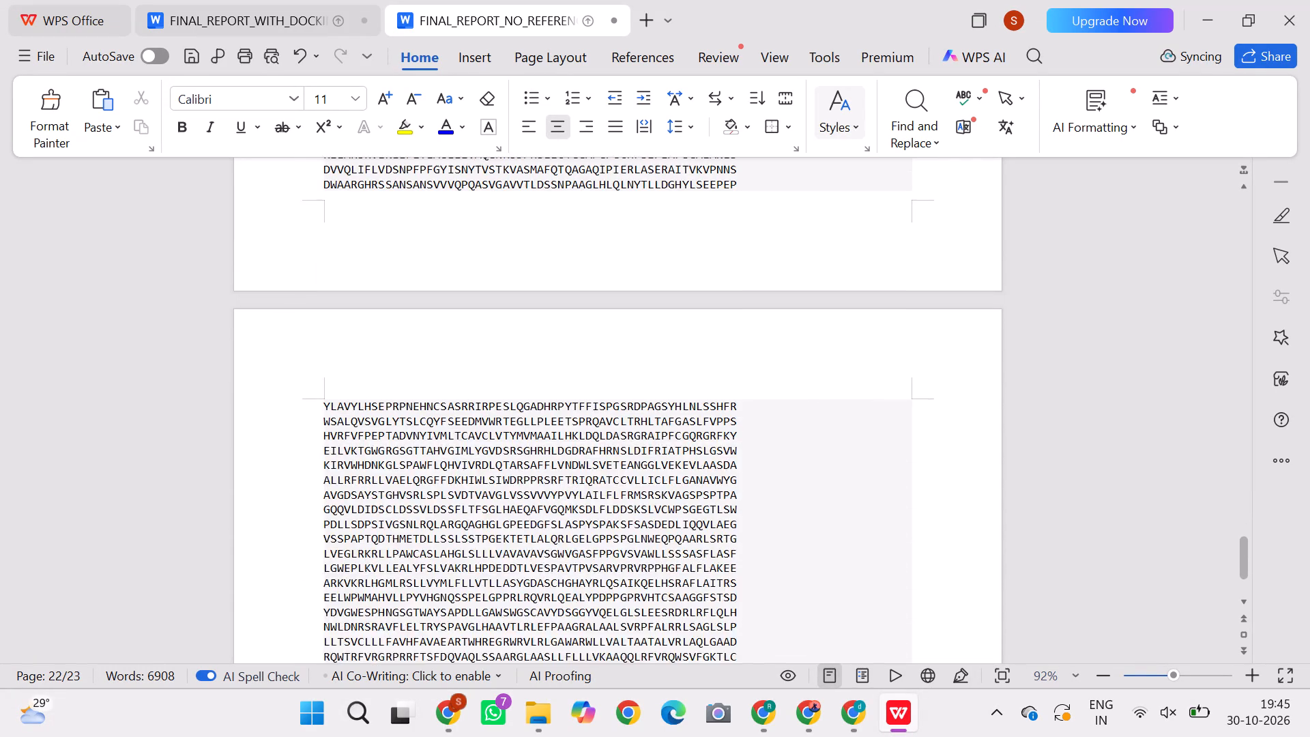
scroll(925, 517, down, 6)
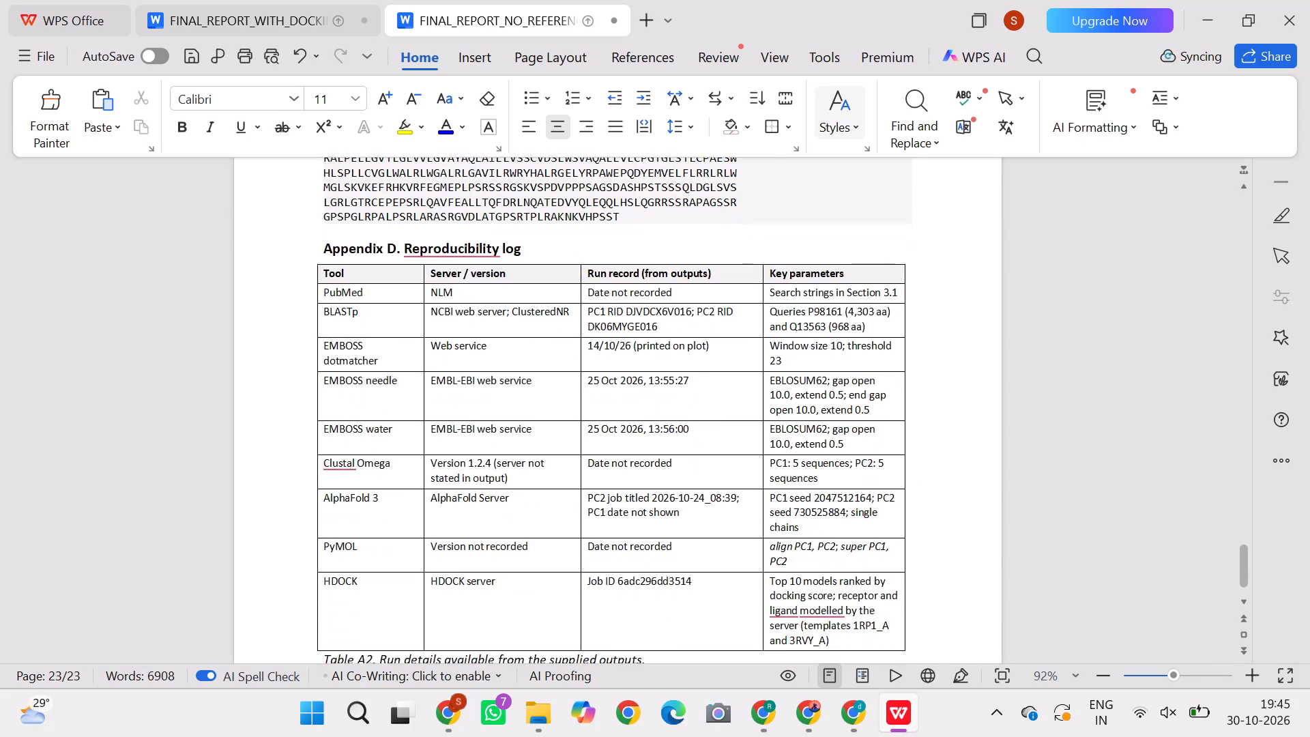
scroll(925, 517, down, 3)
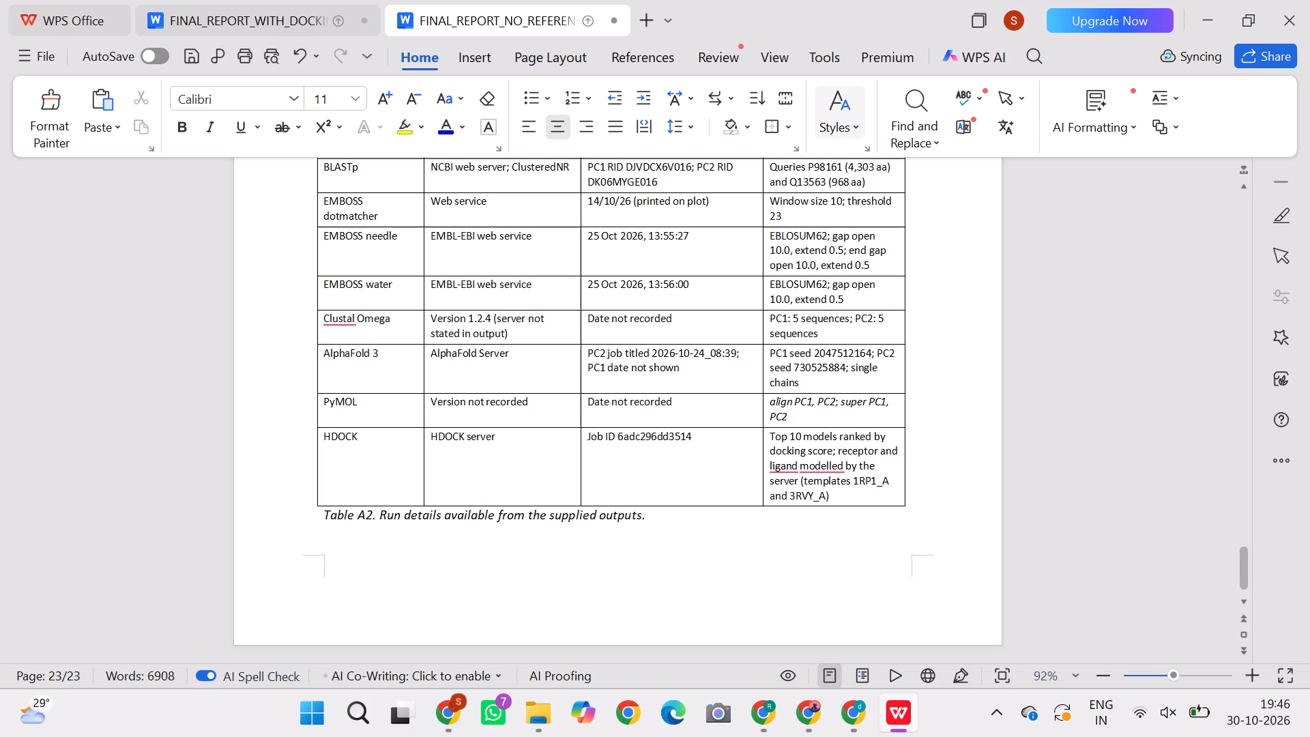
scroll(925, 517, down, 2)
scroll(682, 349, up, 1)
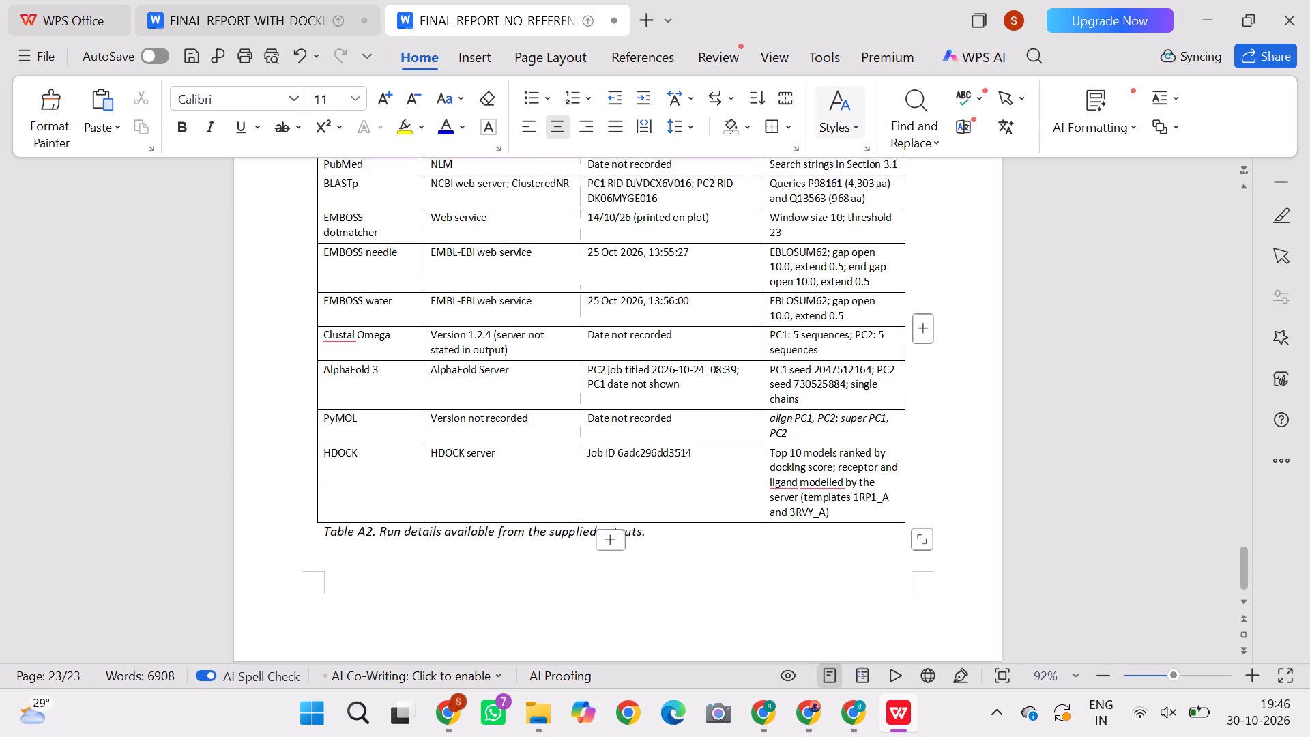
scroll(682, 349, up, 1)
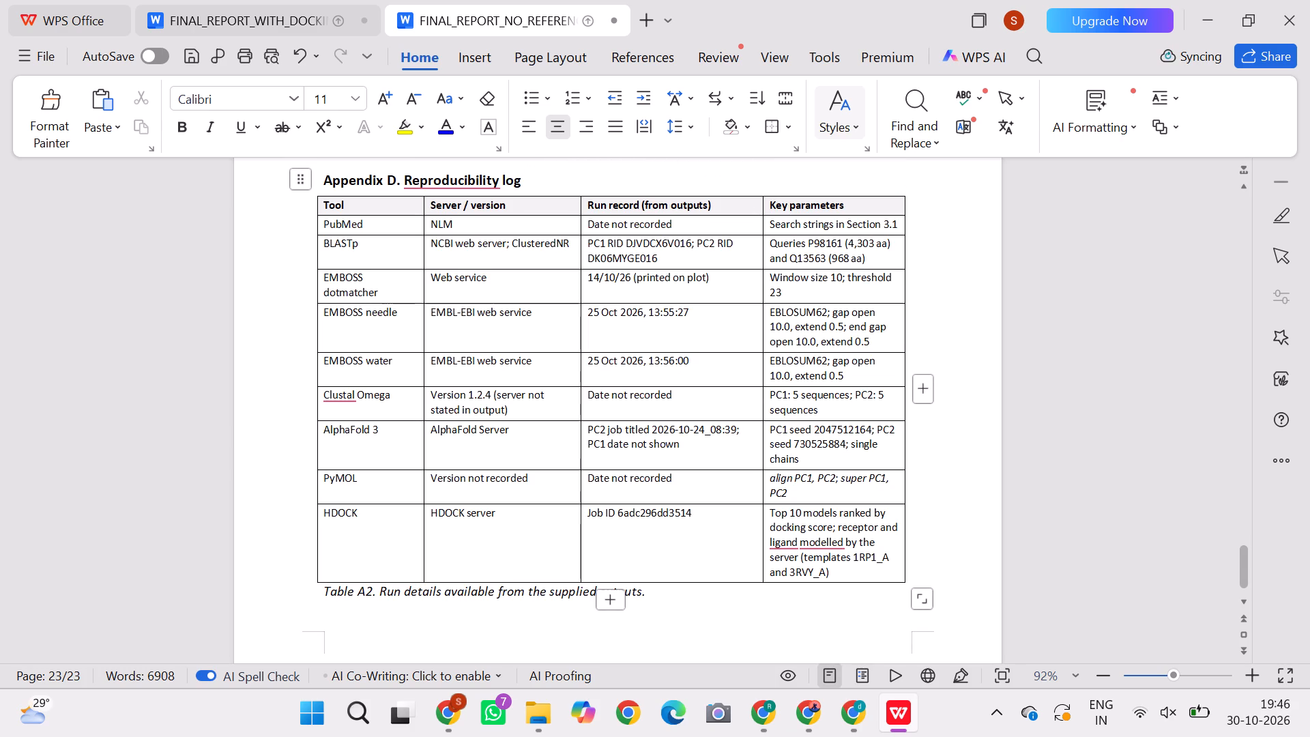
In Appendix D's reproducibility log, set PubMed's run record to 13/10/26, adapting the date copied from the EMBOSS dotmatcher row.
click(680, 220)
key(BackSpace)
key(BackSpace)
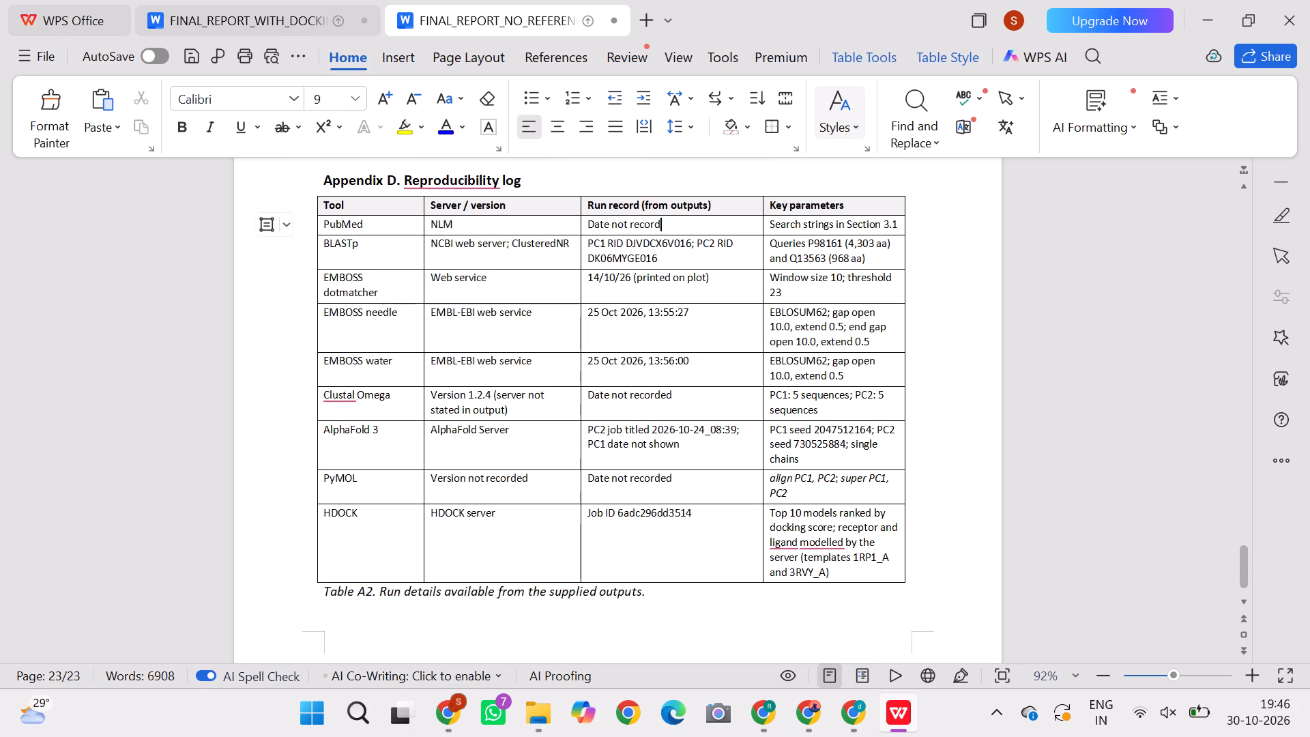
key(BackSpace)
key(BackSpace)
key(BackSpace)
key(BackSpace)
key(BackSpace)
key(BackSpace)
key(BackSpace)
key(BackSpace)
key(BackSpace)
key(BackSpace)
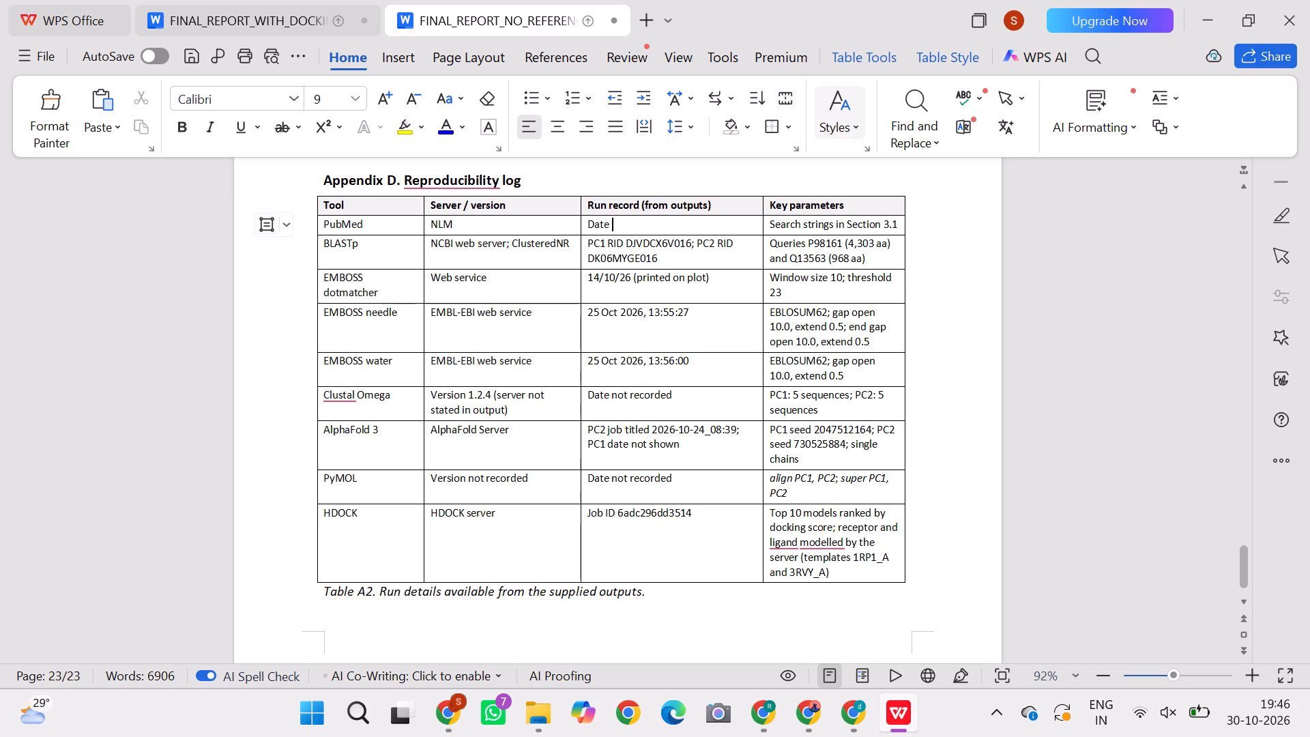
key(BackSpace)
key(BackSpace)
key(BackSpace)
key(BackSpace)
key(BackSpace)
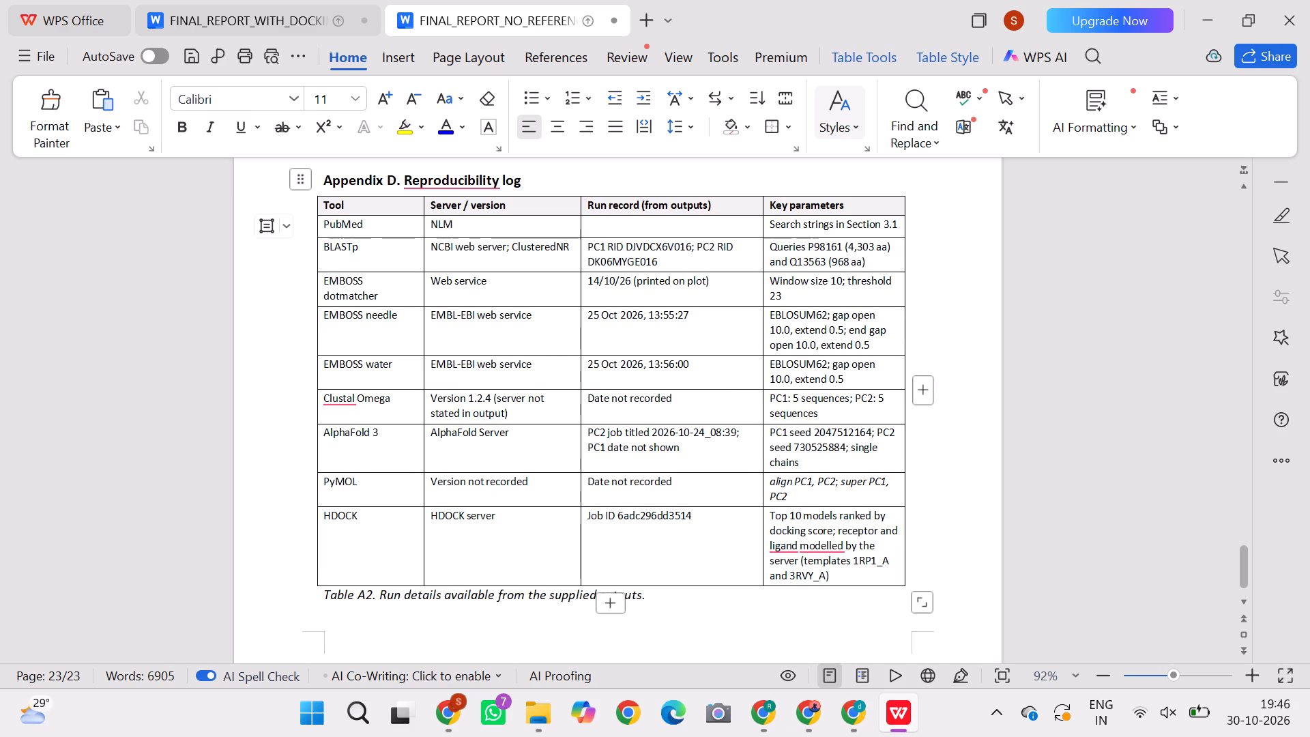
click(633, 281)
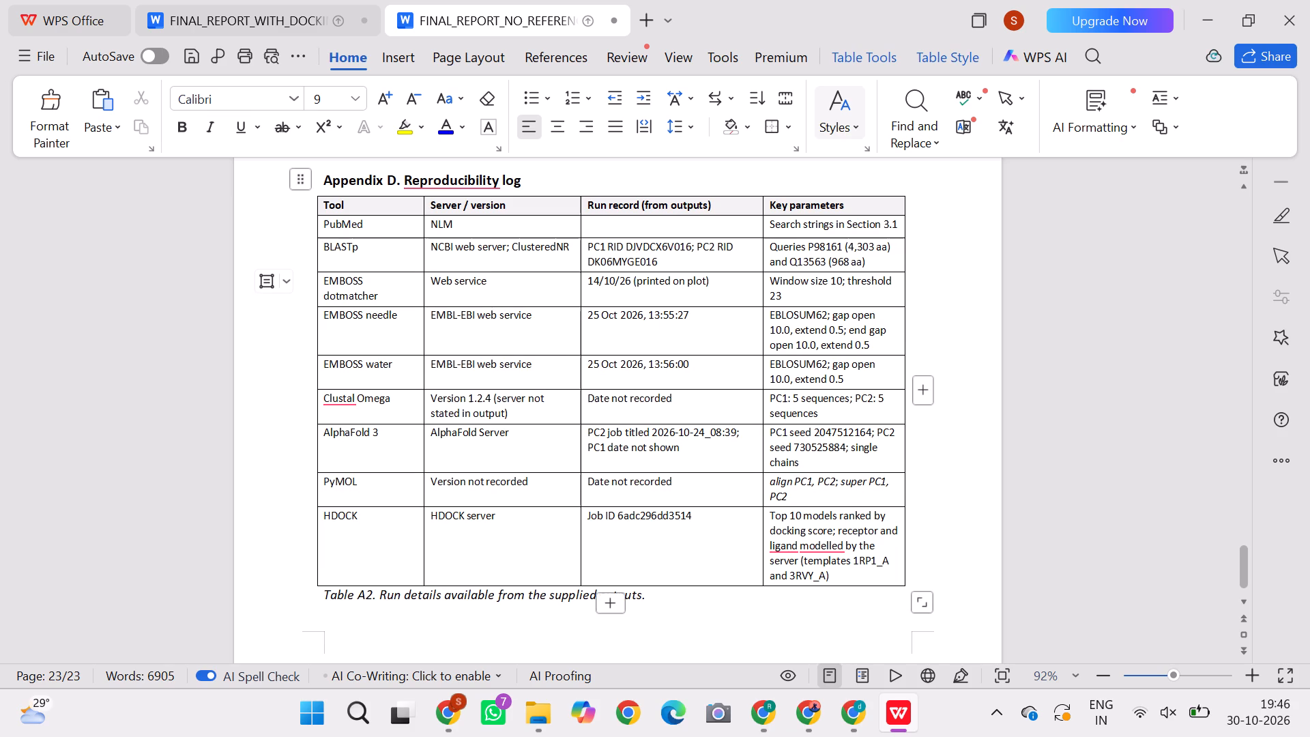
drag(633, 281, 588, 281)
key(ctrl+c)
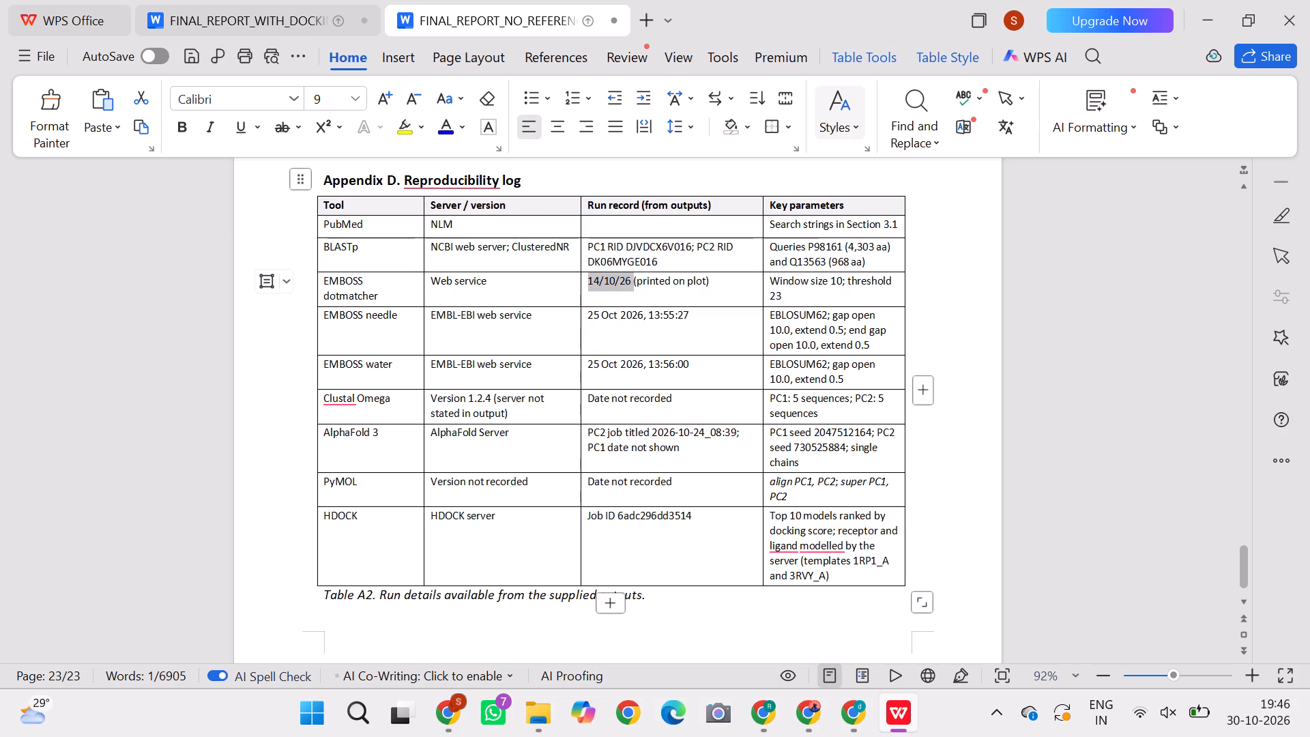
click(613, 222)
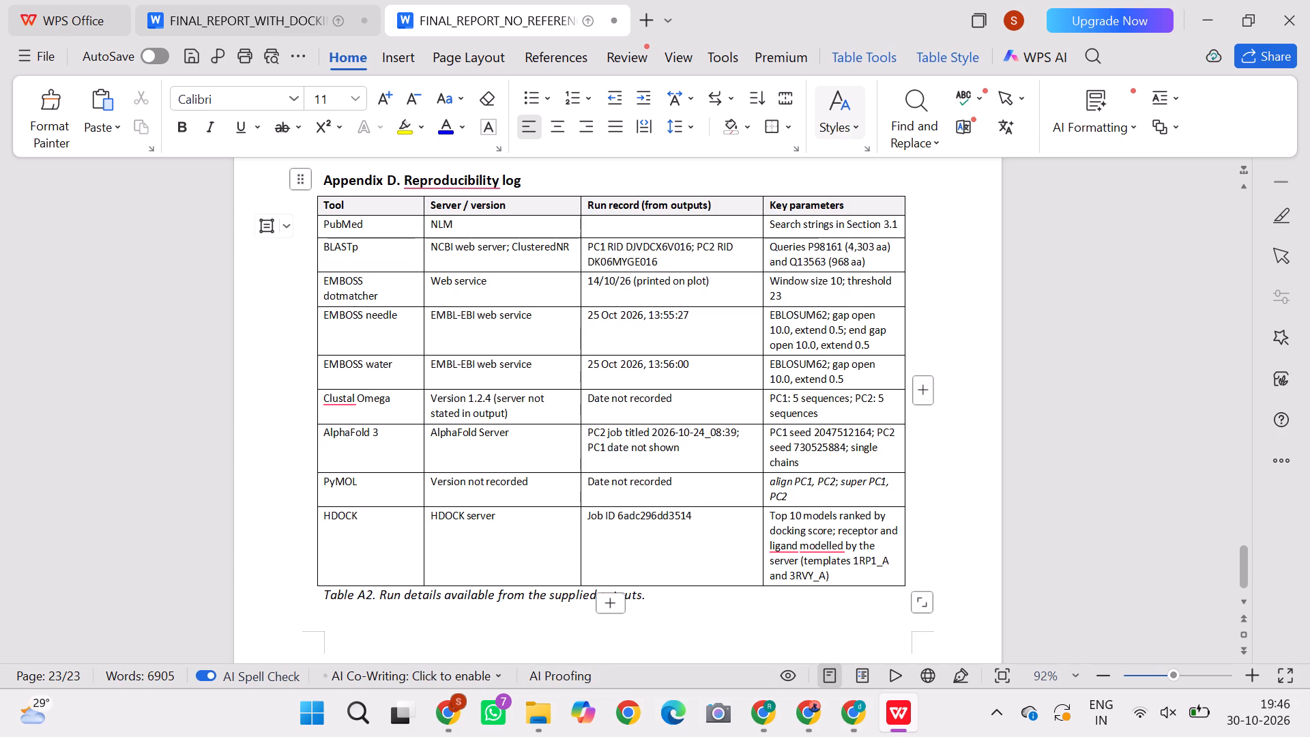
key(ctrl+v)
click(598, 222)
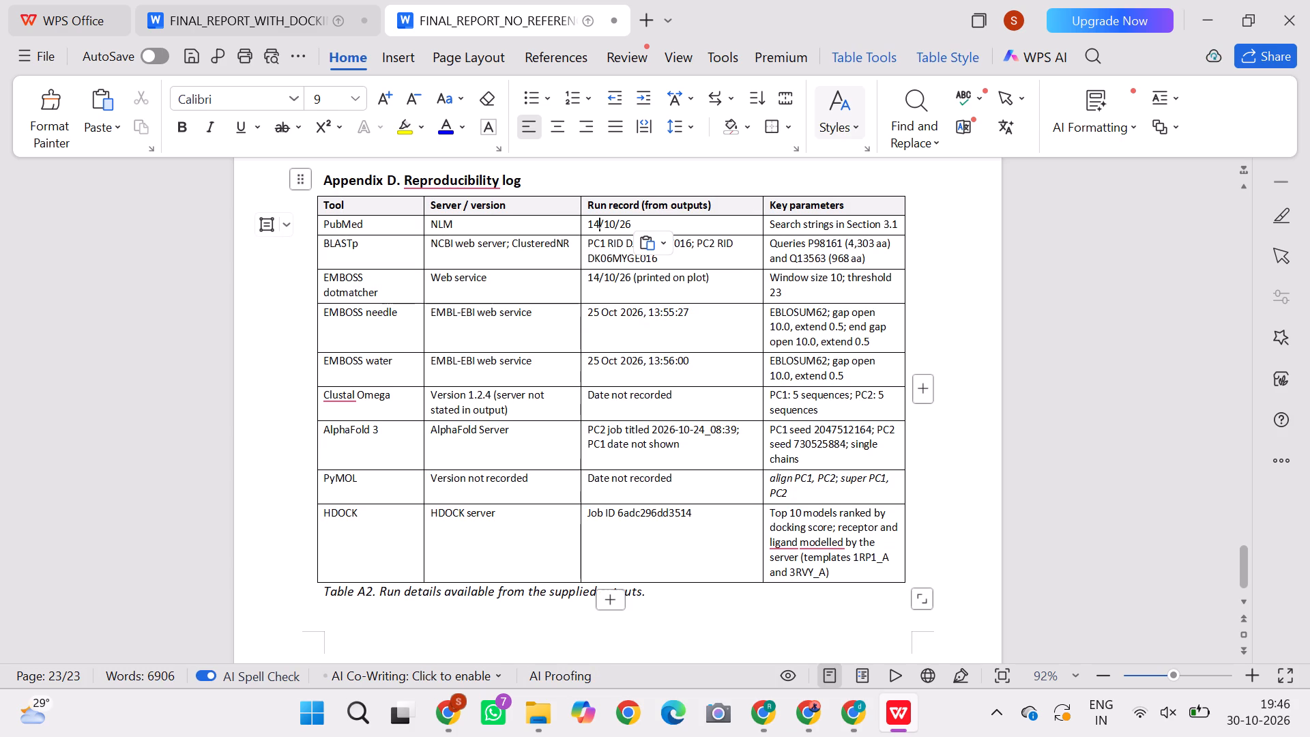
key(BackSpace)
key(3)
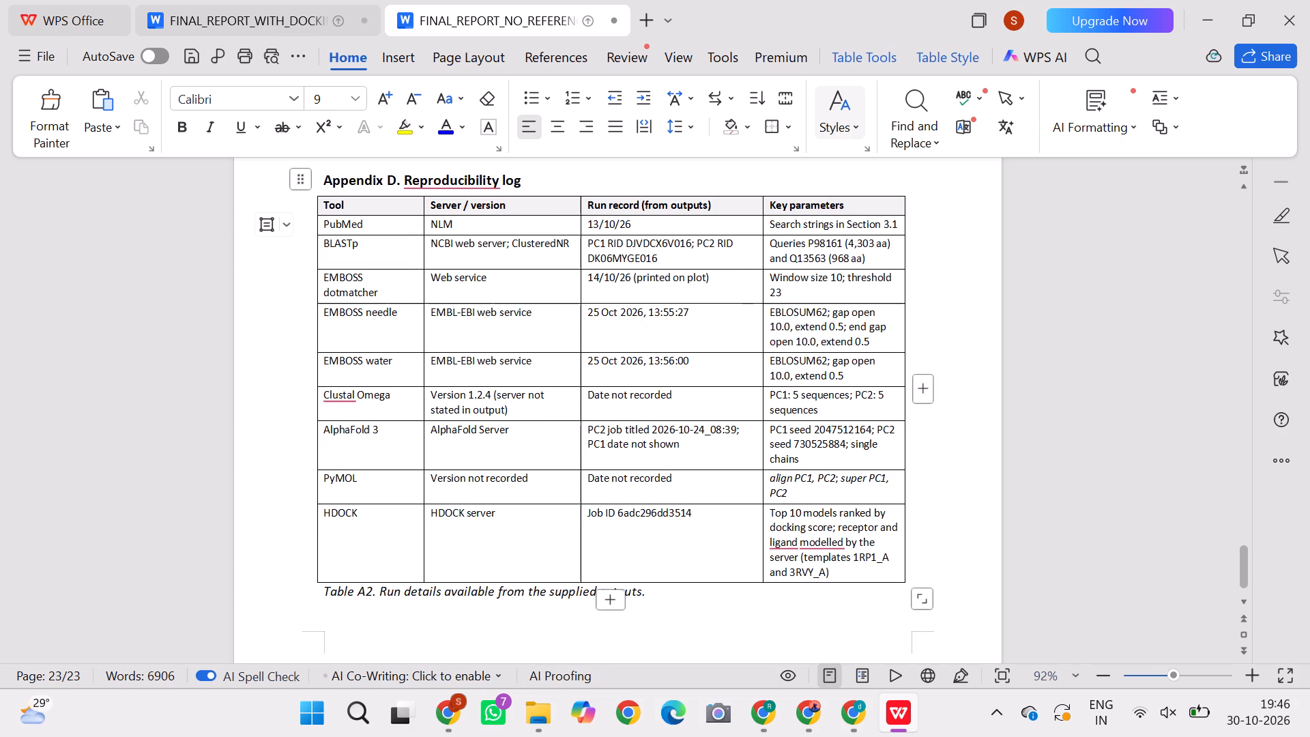
Delete the "(printed on plot)" note from the EMBOSS dotmatcher run record, keeping only the date.
click(717, 278)
drag(717, 278, 707, 276)
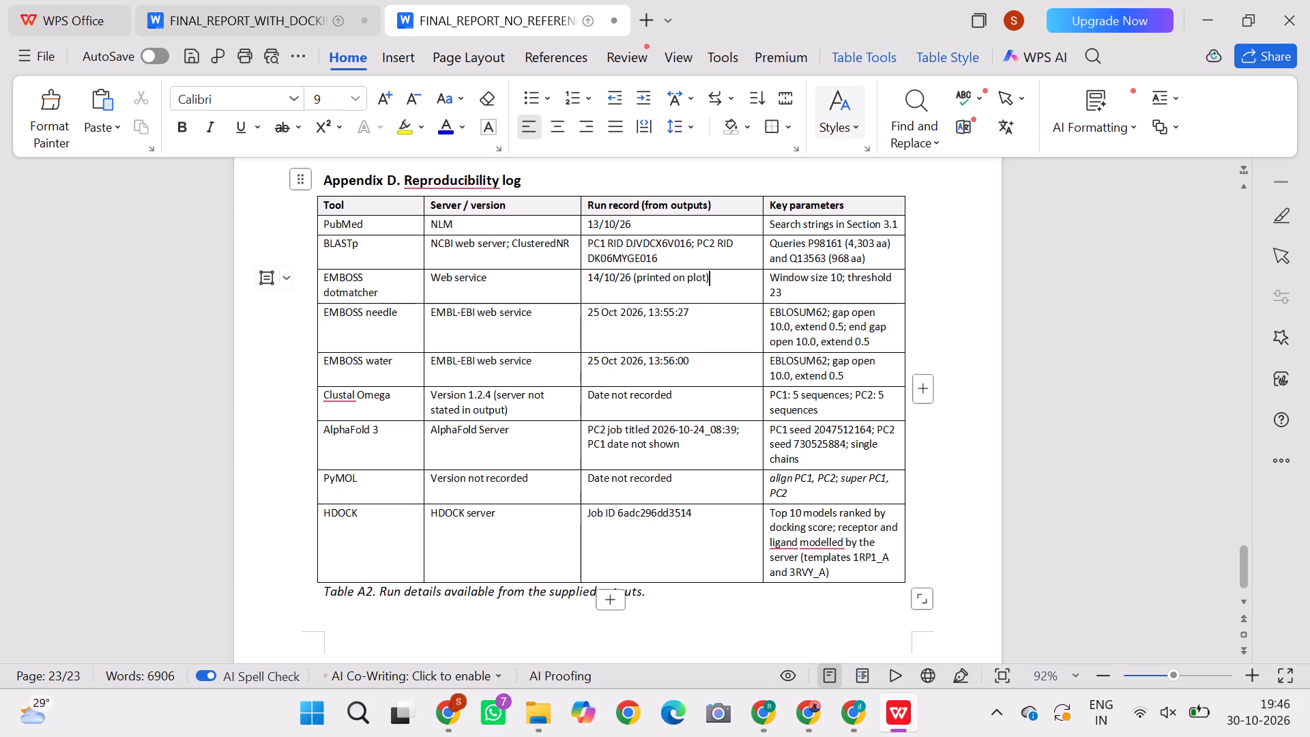
drag(707, 276, 631, 274)
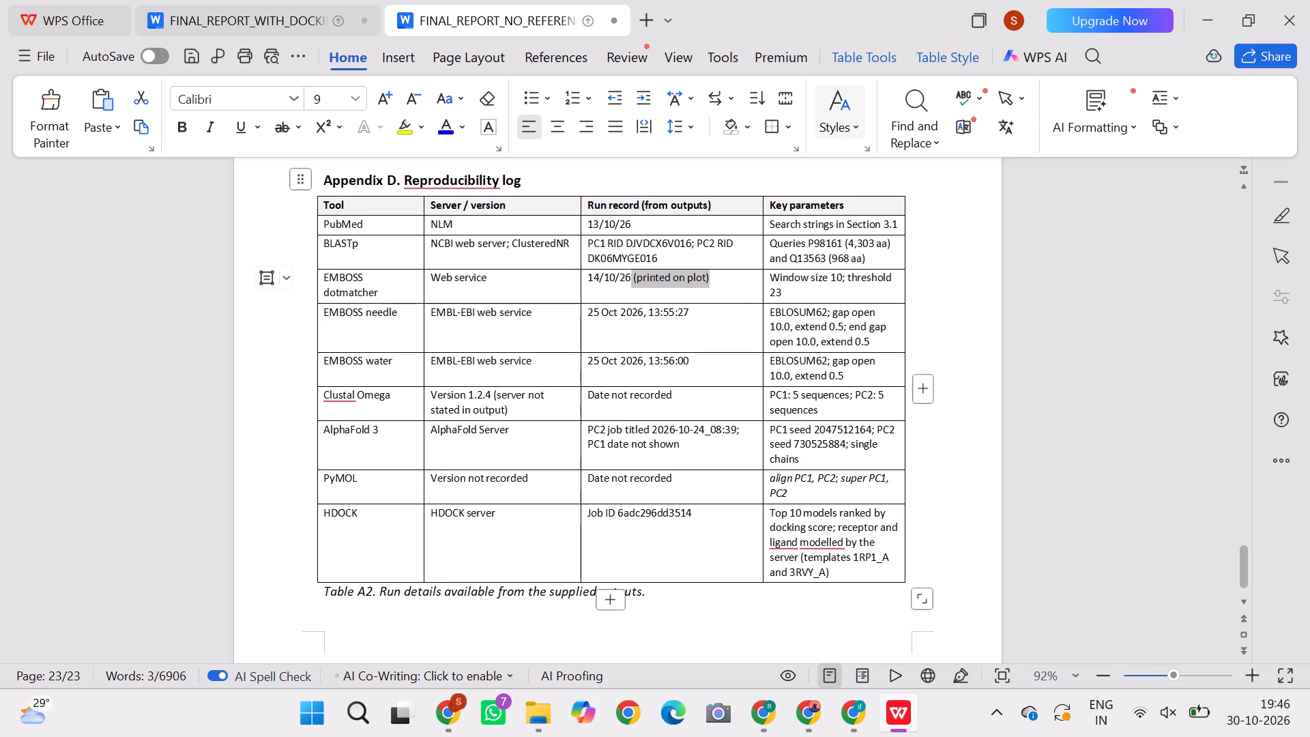
drag(631, 274, 630, 277)
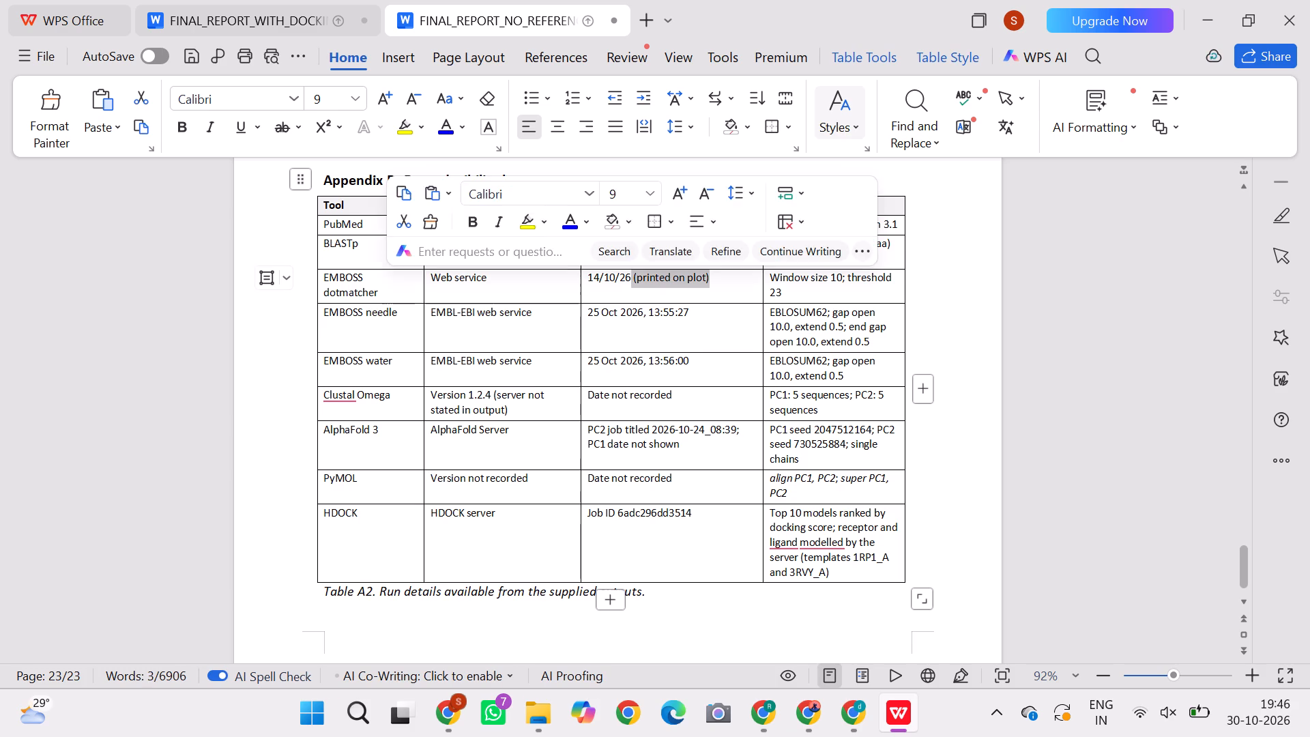
key(BackSpace)
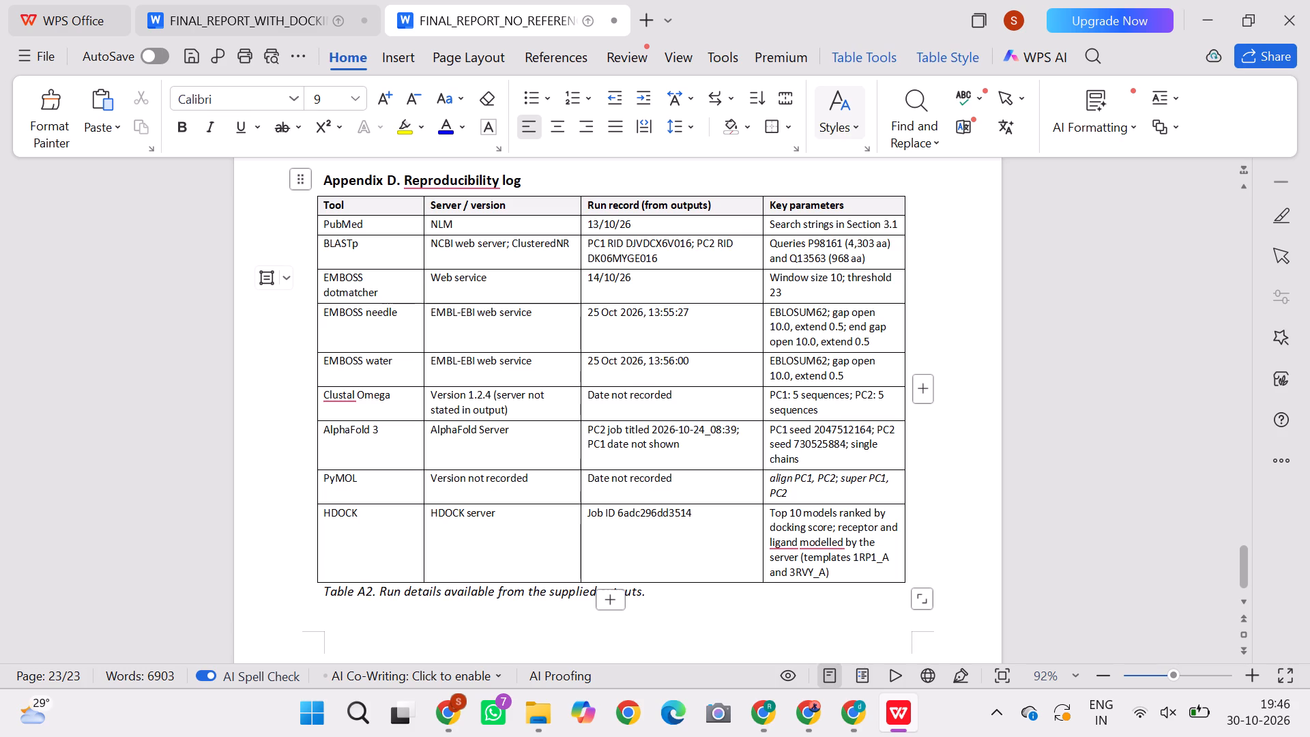
Replace Clustal Omega's run record with "26 Oct 2026,", adapting the date copied from the EMBOSS needle row.
drag(687, 485, 610, 488)
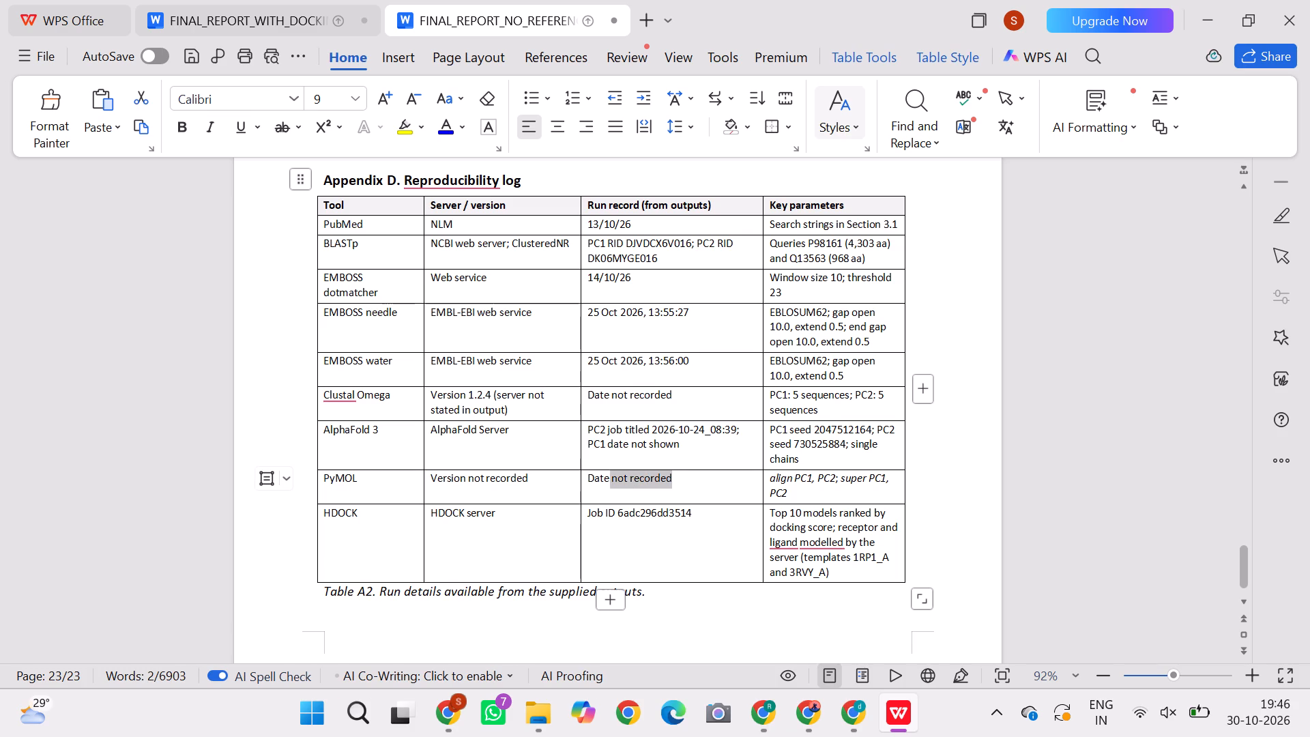
drag(610, 488, 659, 486)
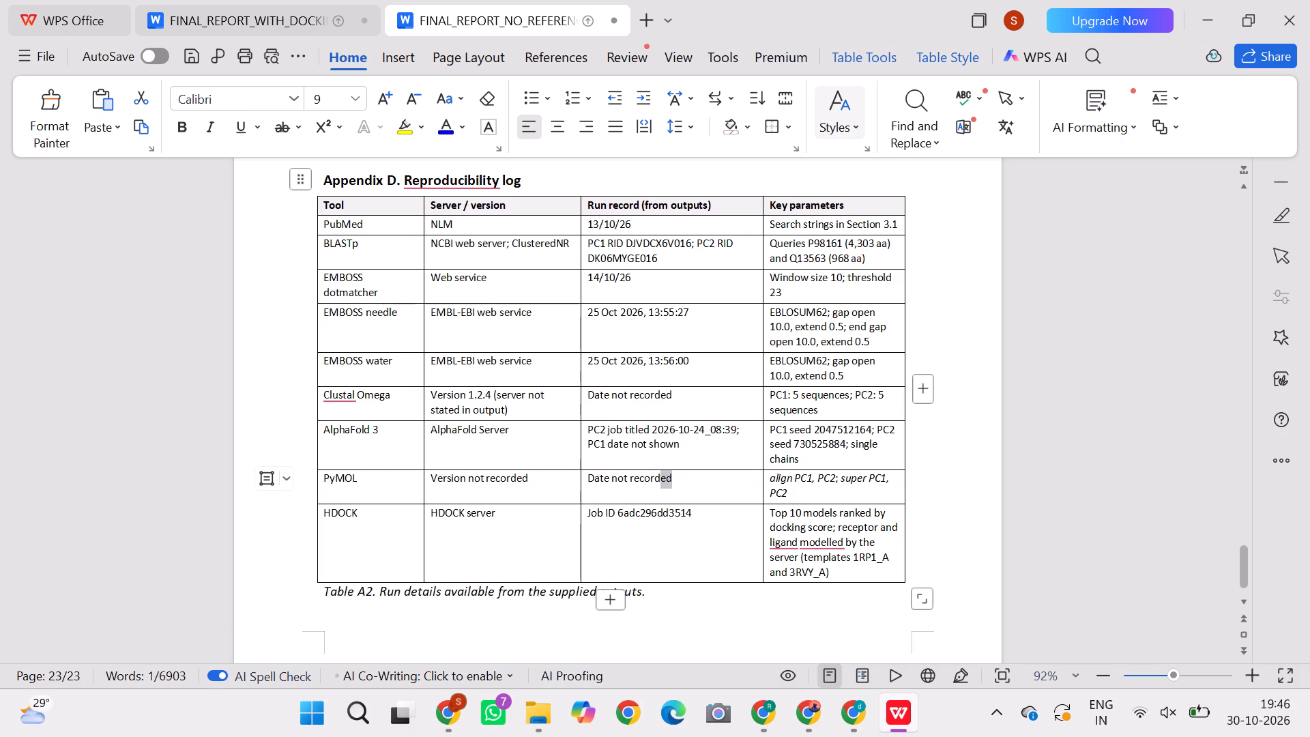
drag(640, 312, 581, 314)
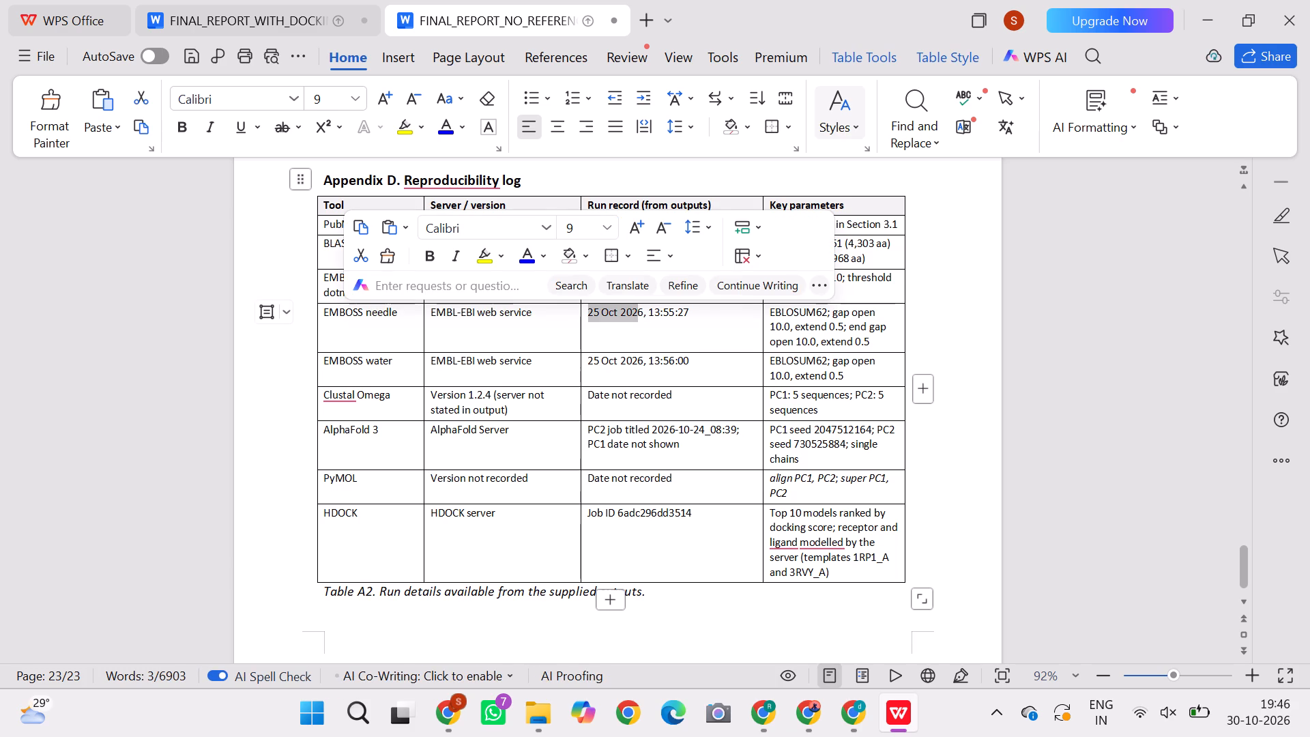
click(644, 308)
drag(644, 308, 604, 304)
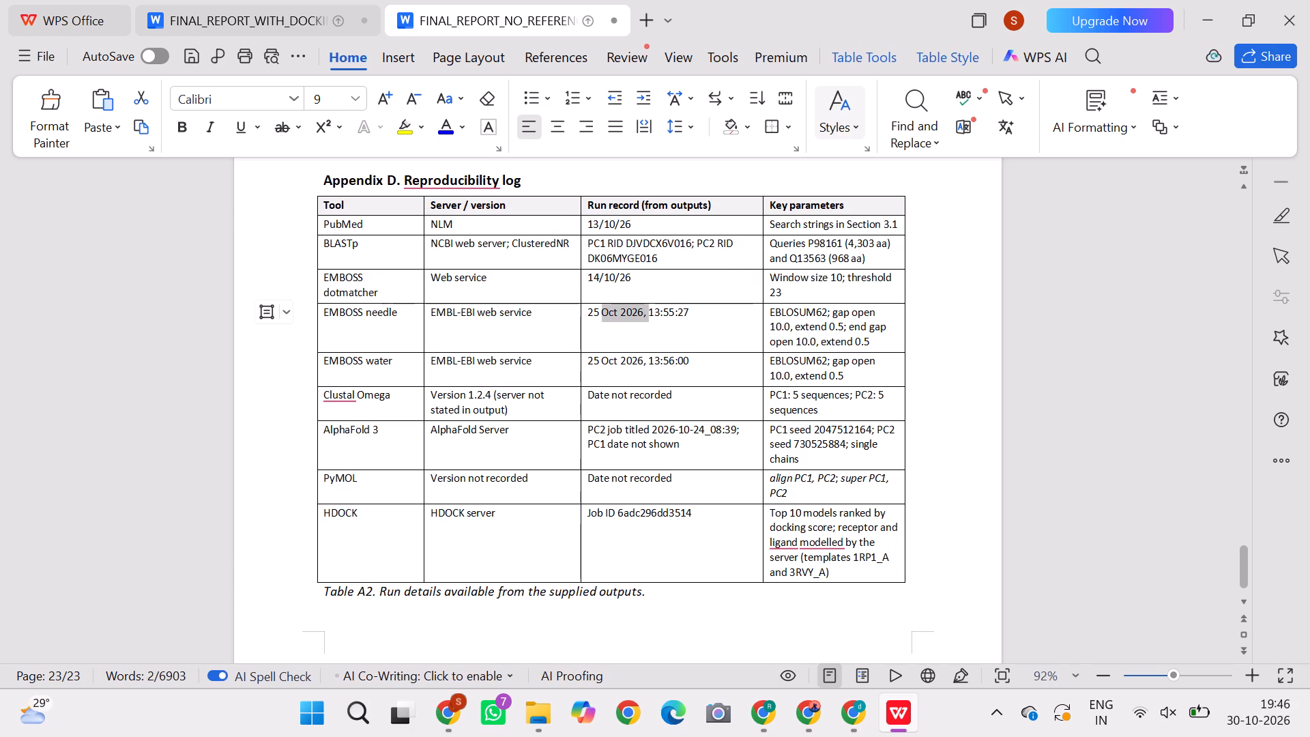
drag(604, 304, 587, 304)
key(ctrl+c)
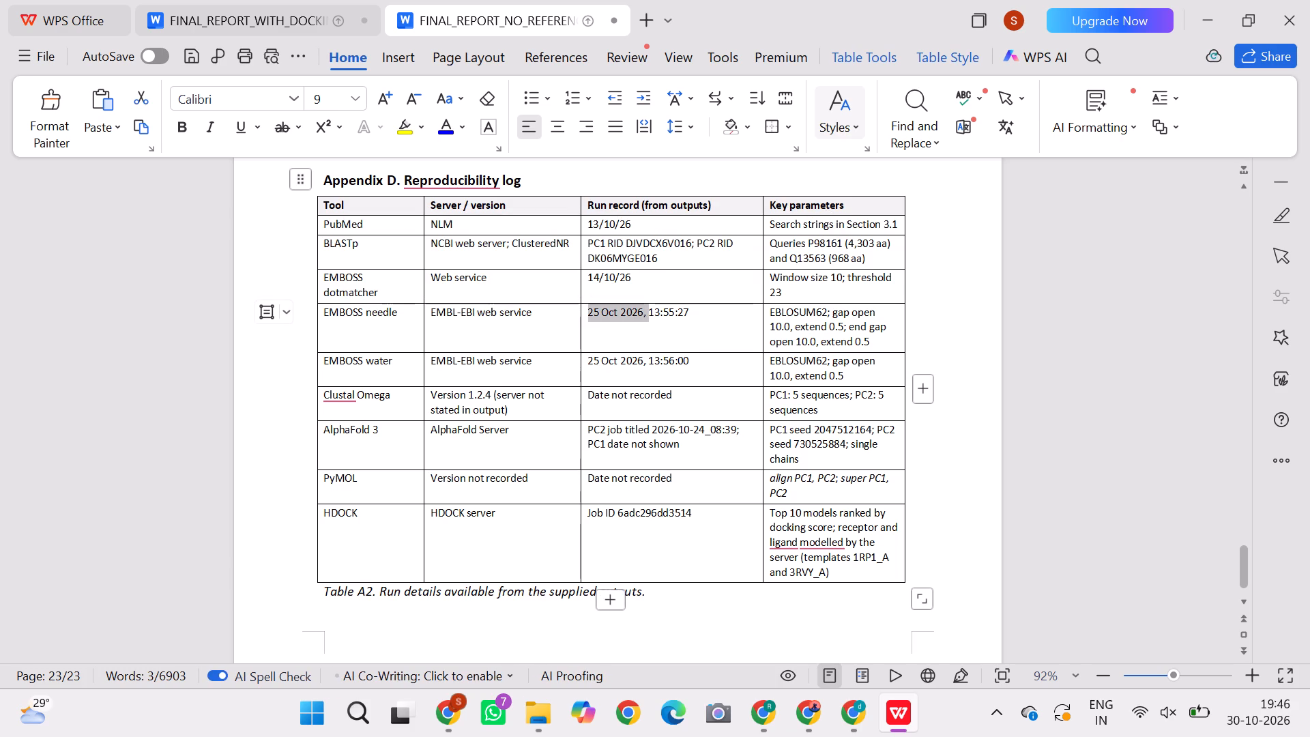
drag(675, 397, 592, 396)
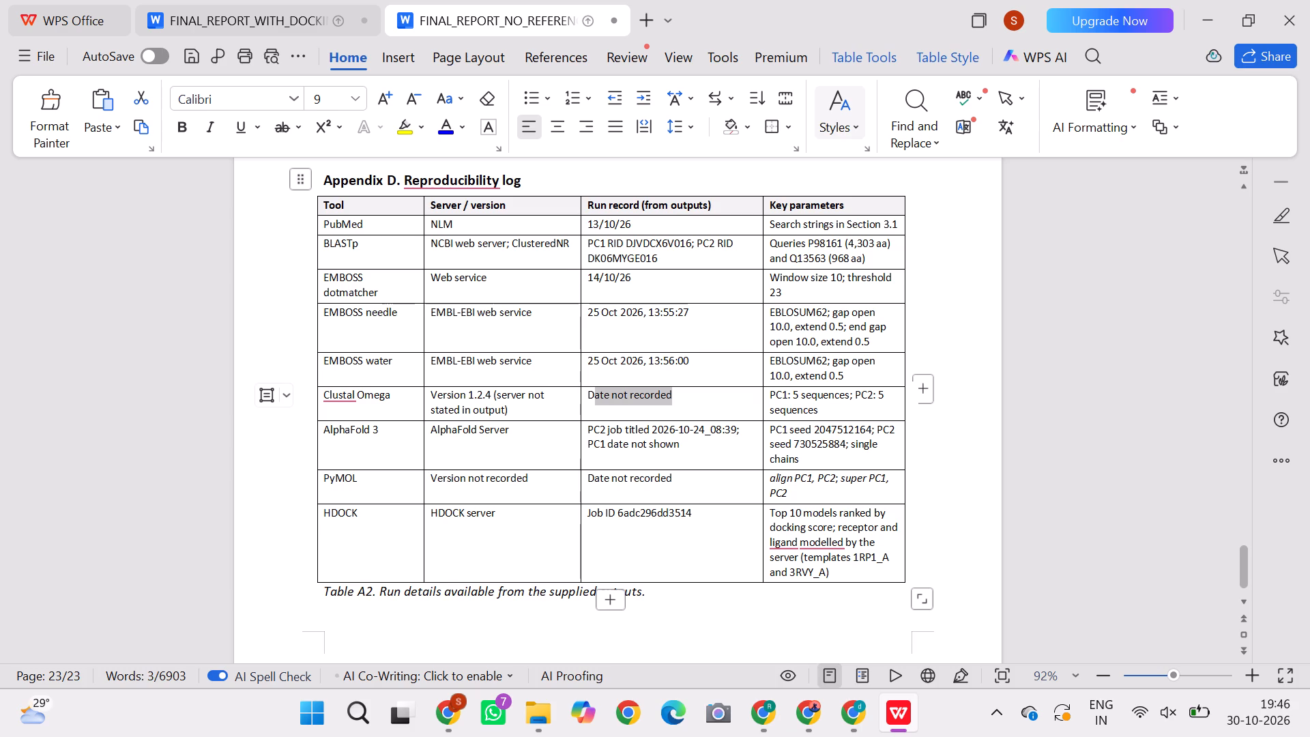
drag(592, 396, 589, 396)
key(ctrl+v)
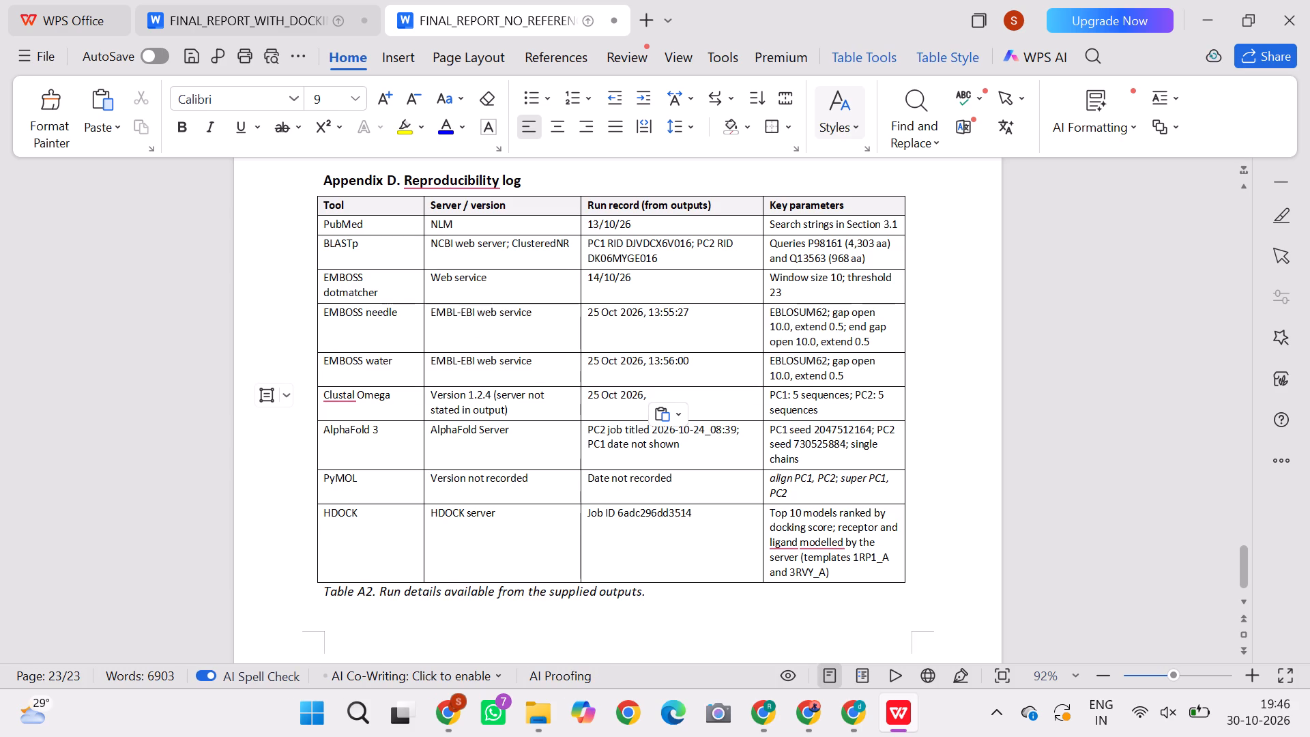
click(598, 396)
key(BackSpace)
key(6)
Replace AlphaFold 3's run record with "26 Oct 2026," copied from the Clustal Omega row.
drag(658, 391, 545, 401)
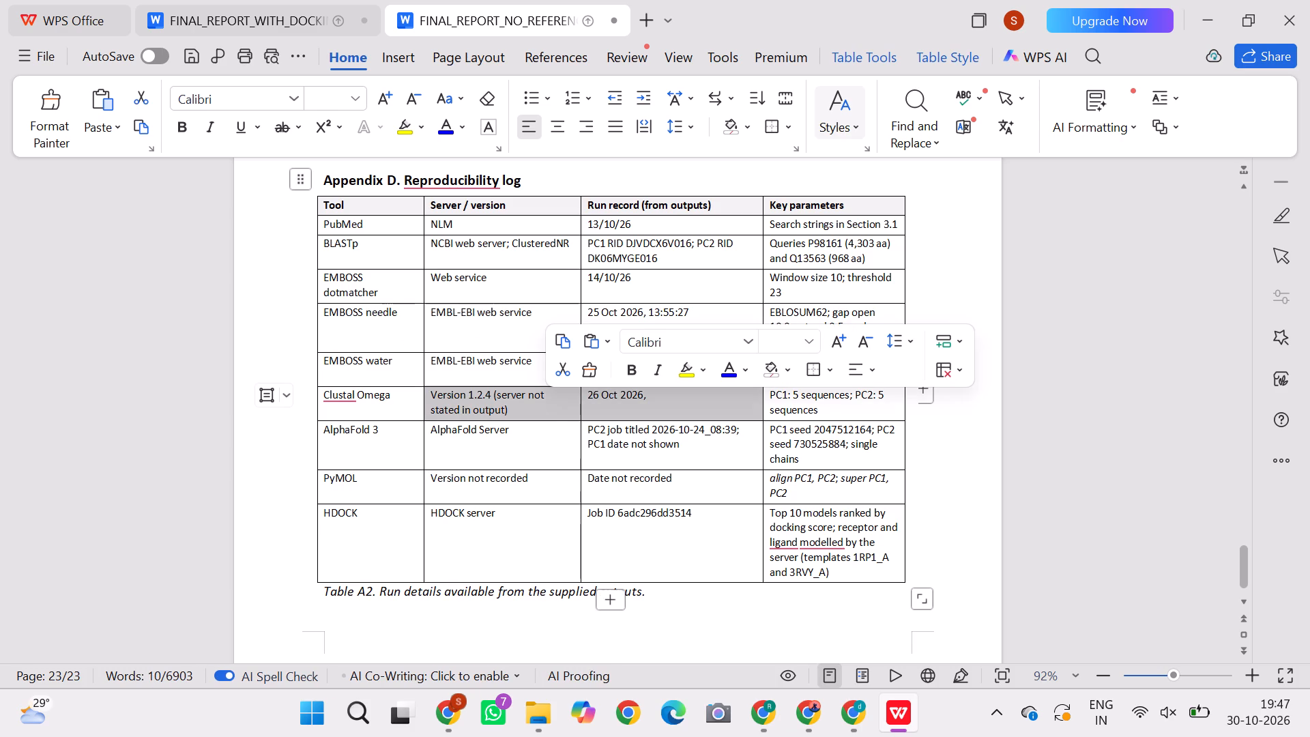
click(613, 401)
drag(649, 392, 584, 394)
key(ctrl+c)
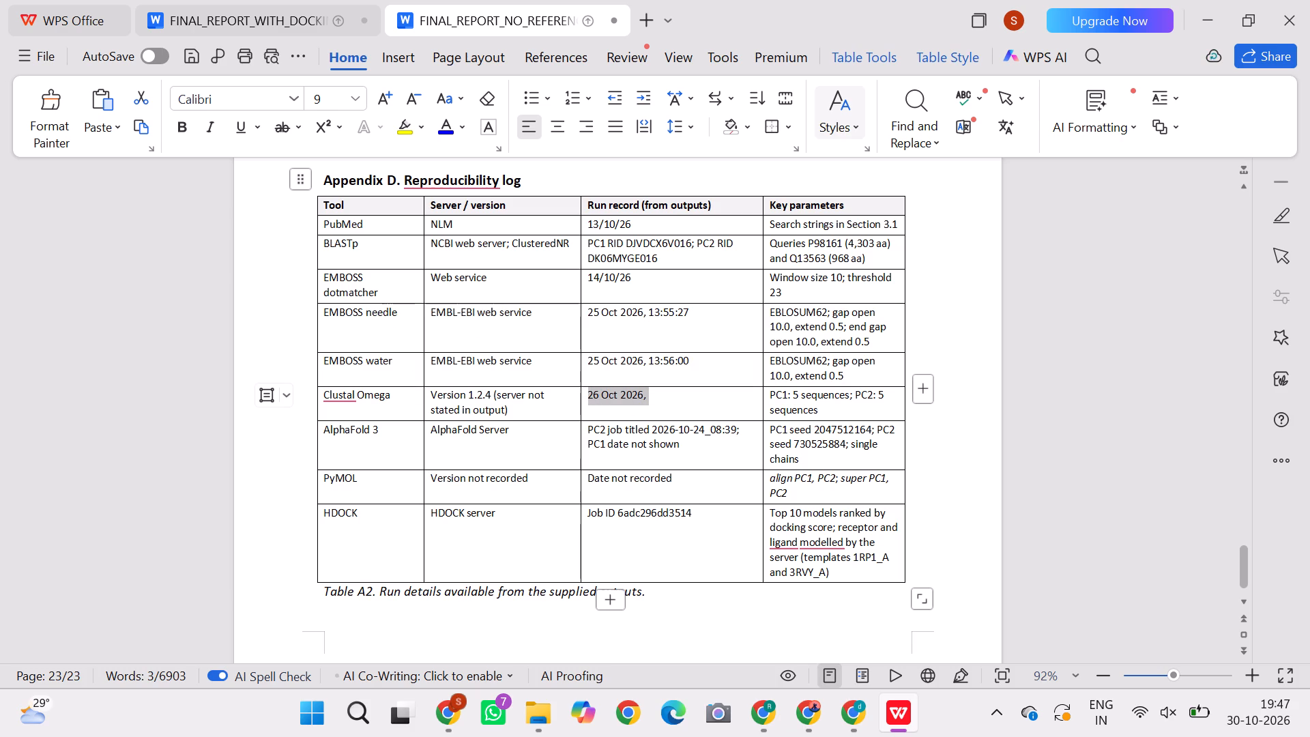
click(701, 450)
drag(701, 450, 585, 433)
key(BackSpace)
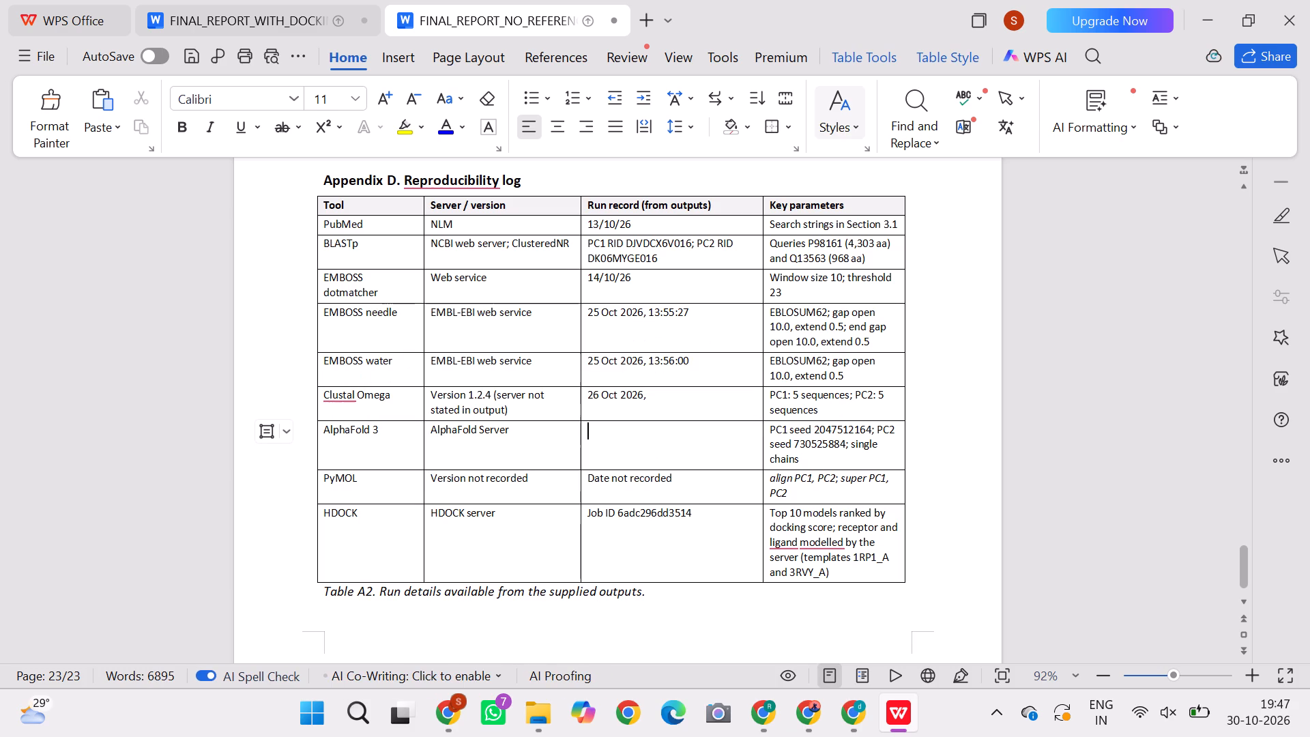
key(ctrl+v)
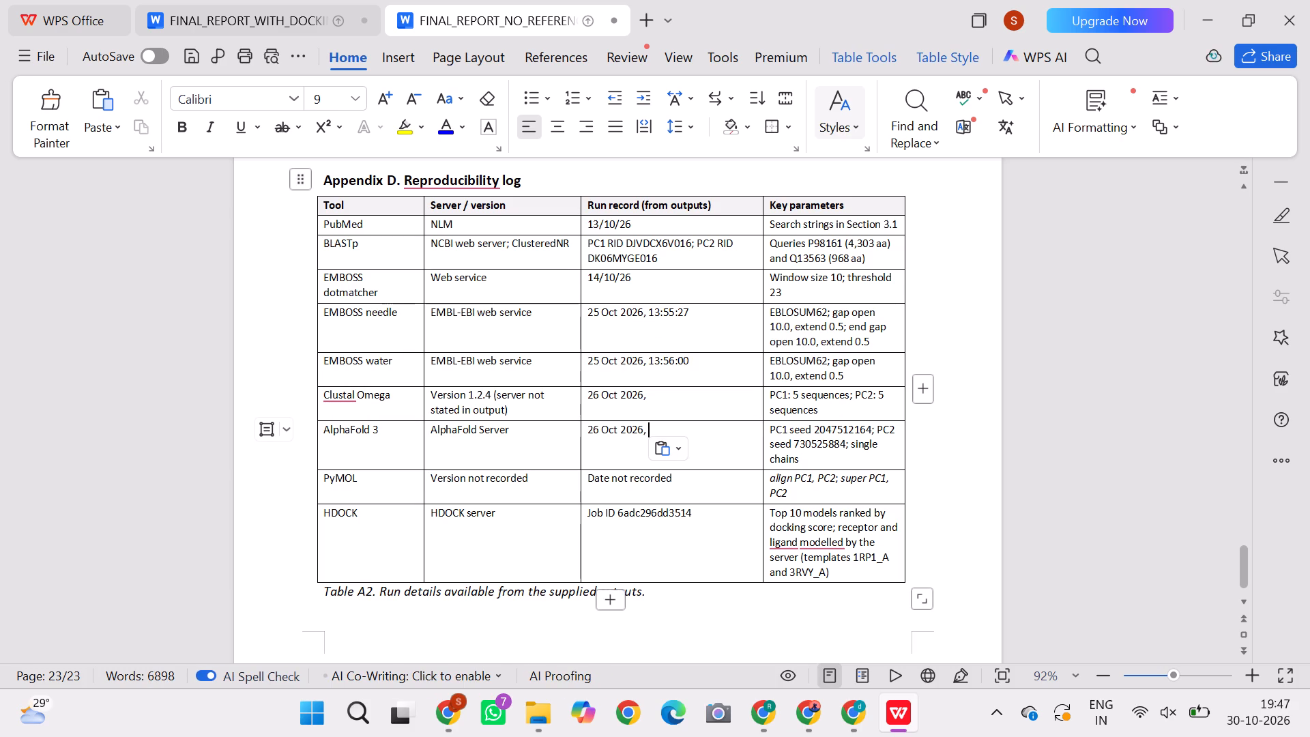
Replace PyMOL's run record with the copied date, changing its day so it reads "27 Oct 2026,".
drag(683, 485, 589, 487)
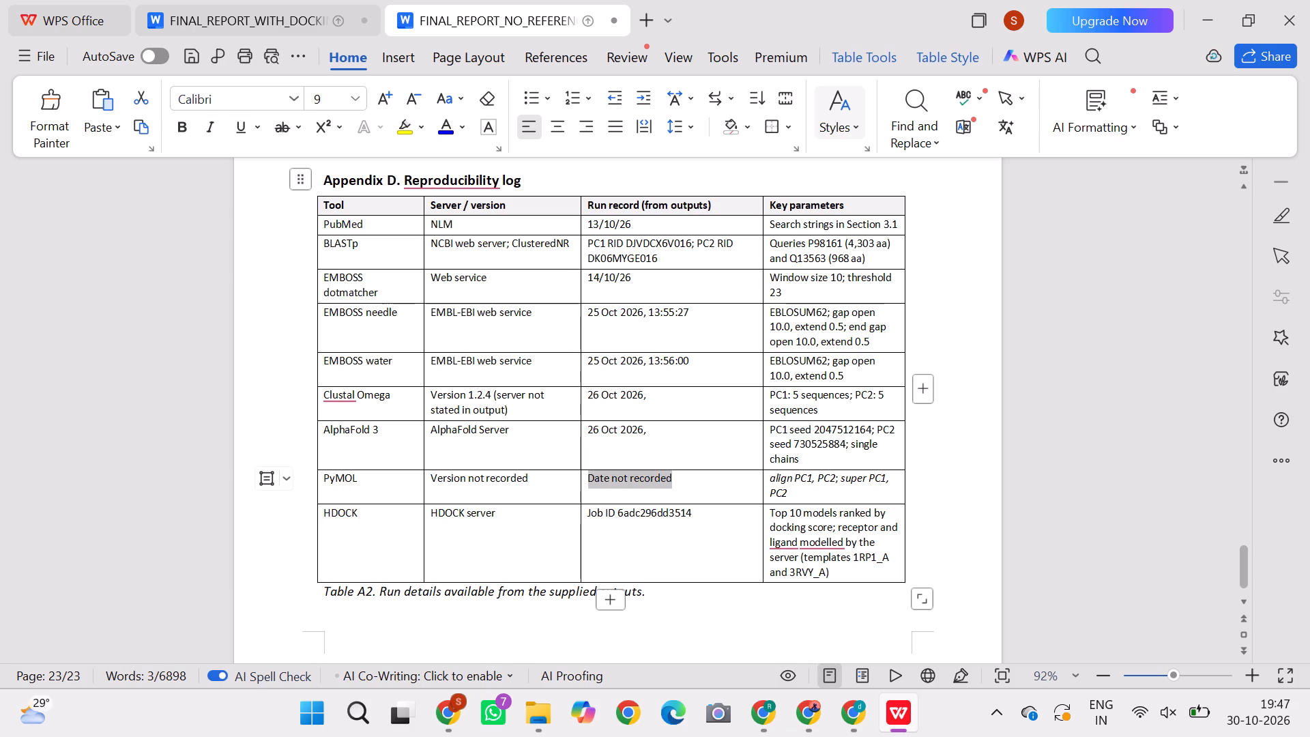
drag(589, 487, 586, 487)
key(ctrl+v)
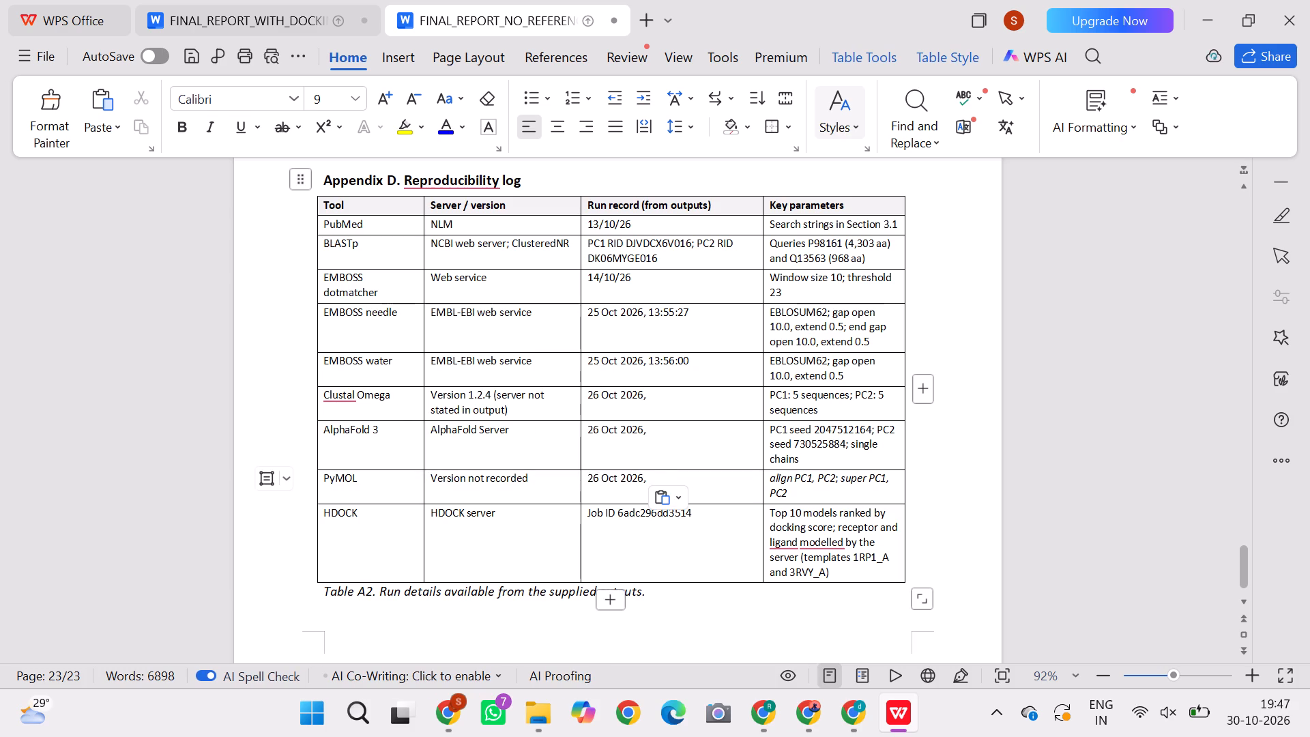
click(599, 477)
key(BackSpace)
key(BackSpace)
text(27)
Replace the job ID in HDOCK's run record with the copied date, changing its day so it reads "28 Oct 2026,".
drag(707, 508, 598, 514)
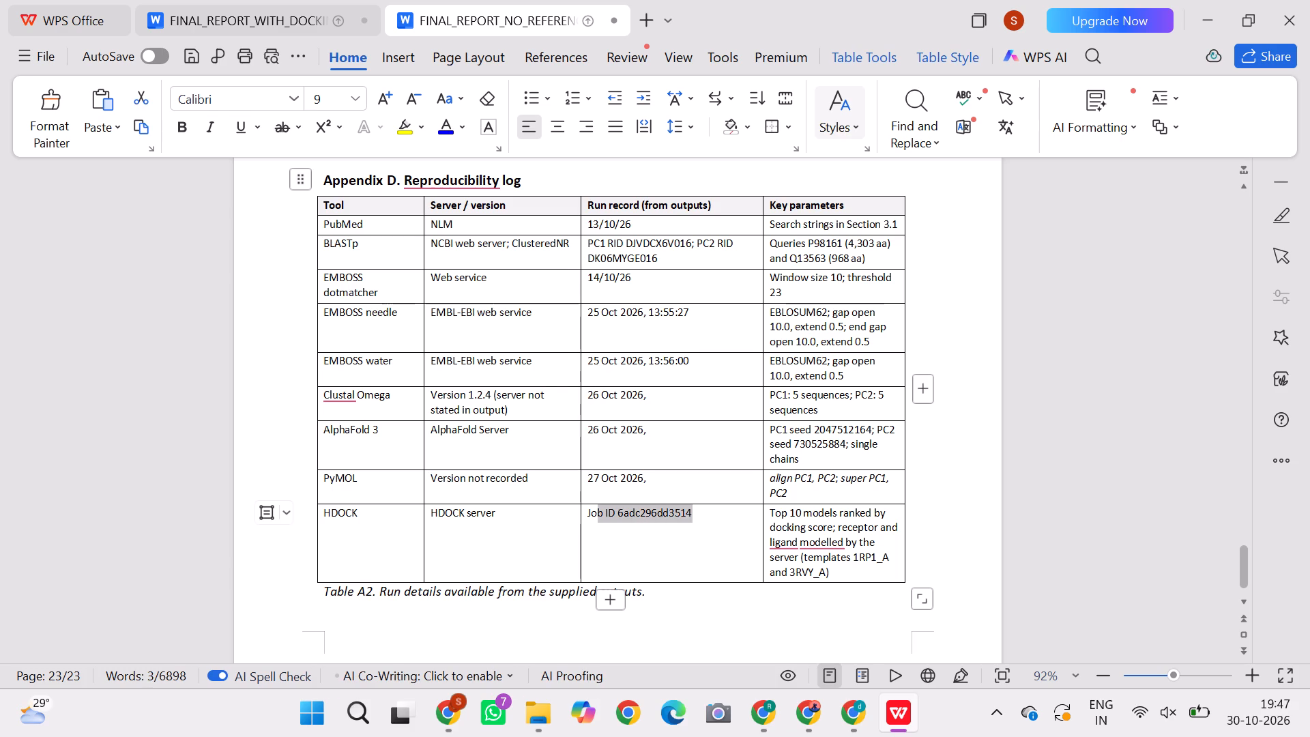
drag(598, 514, 589, 515)
key(ctrl+v)
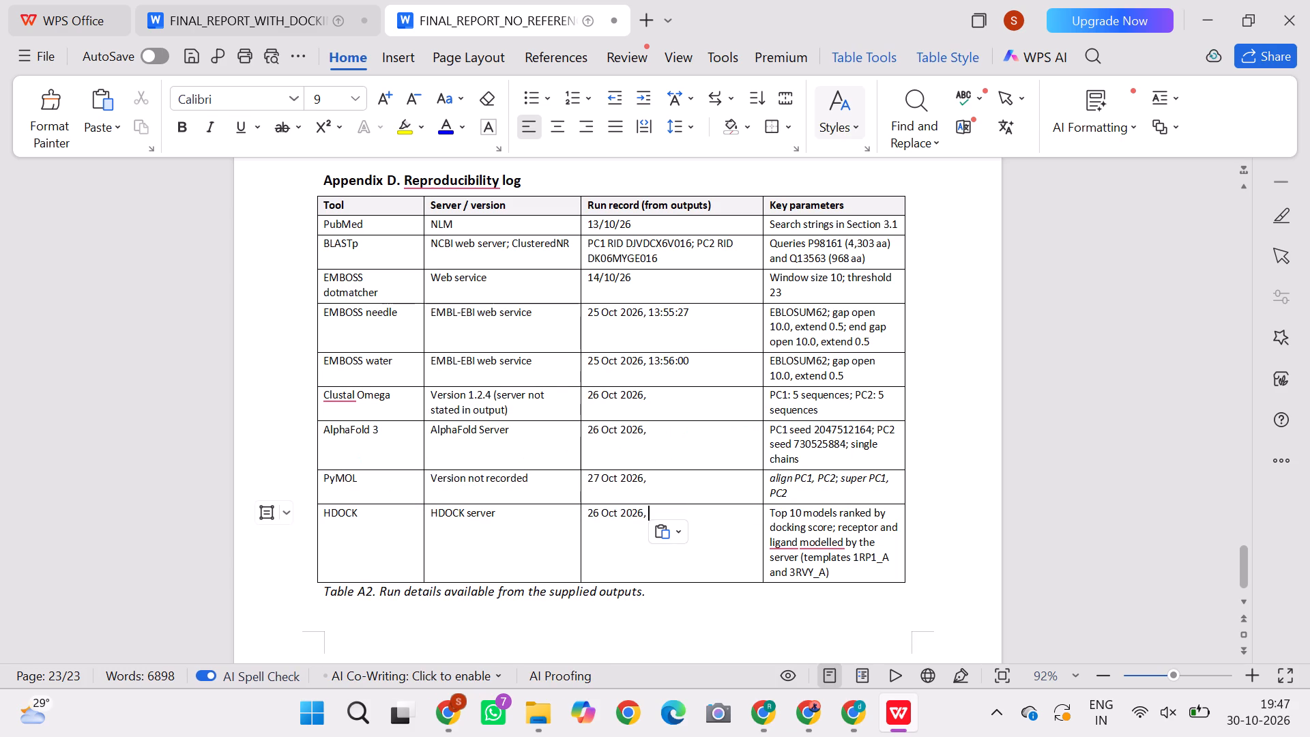
click(598, 512)
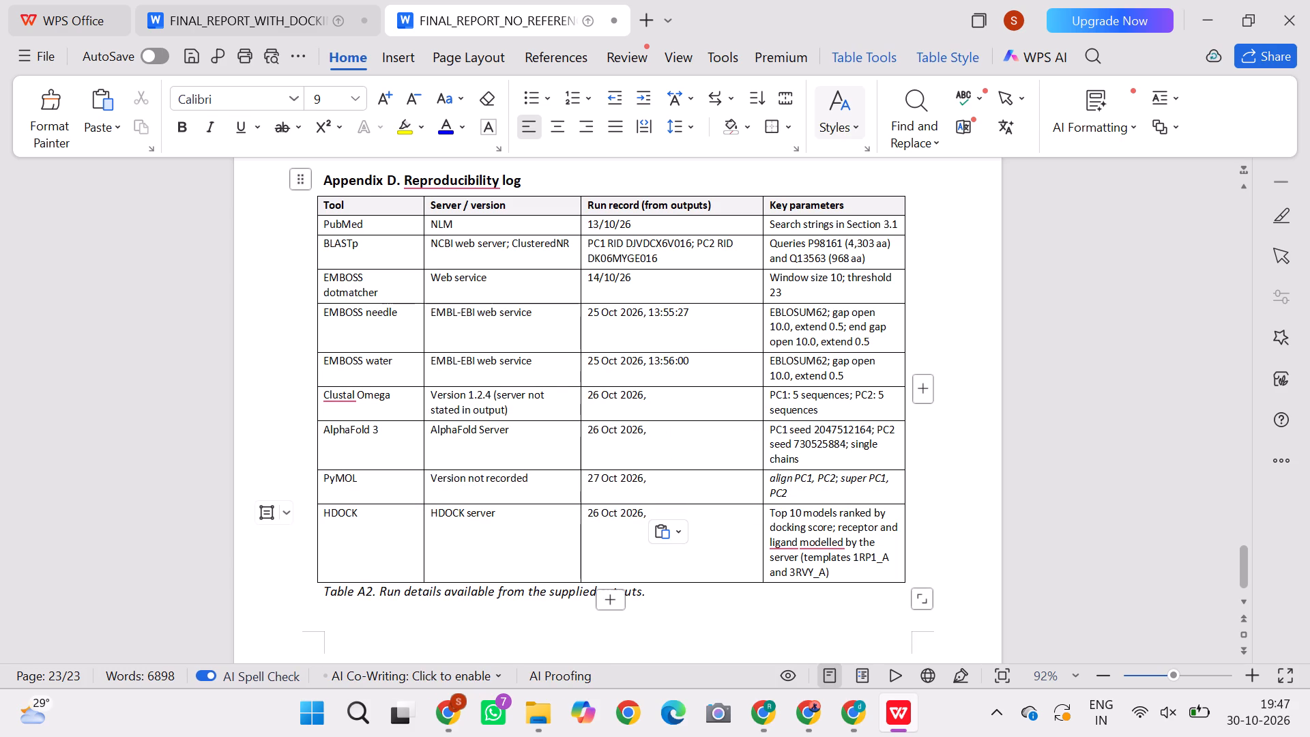
key(BackSpace)
key(8)
Replace the PC1 and PC2 RIDs in BLASTp's run record with 13/10/26, copied from the PubMed row.
drag(660, 260, 594, 250)
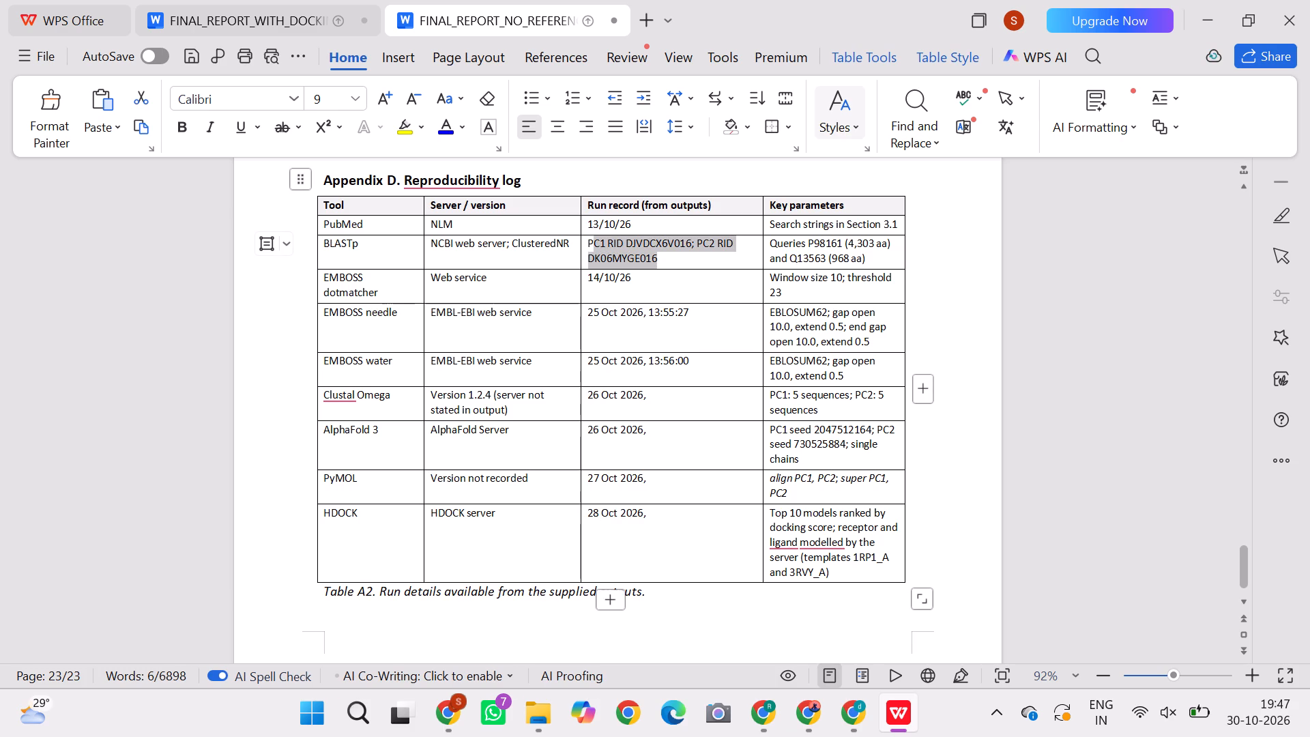
drag(594, 250, 583, 245)
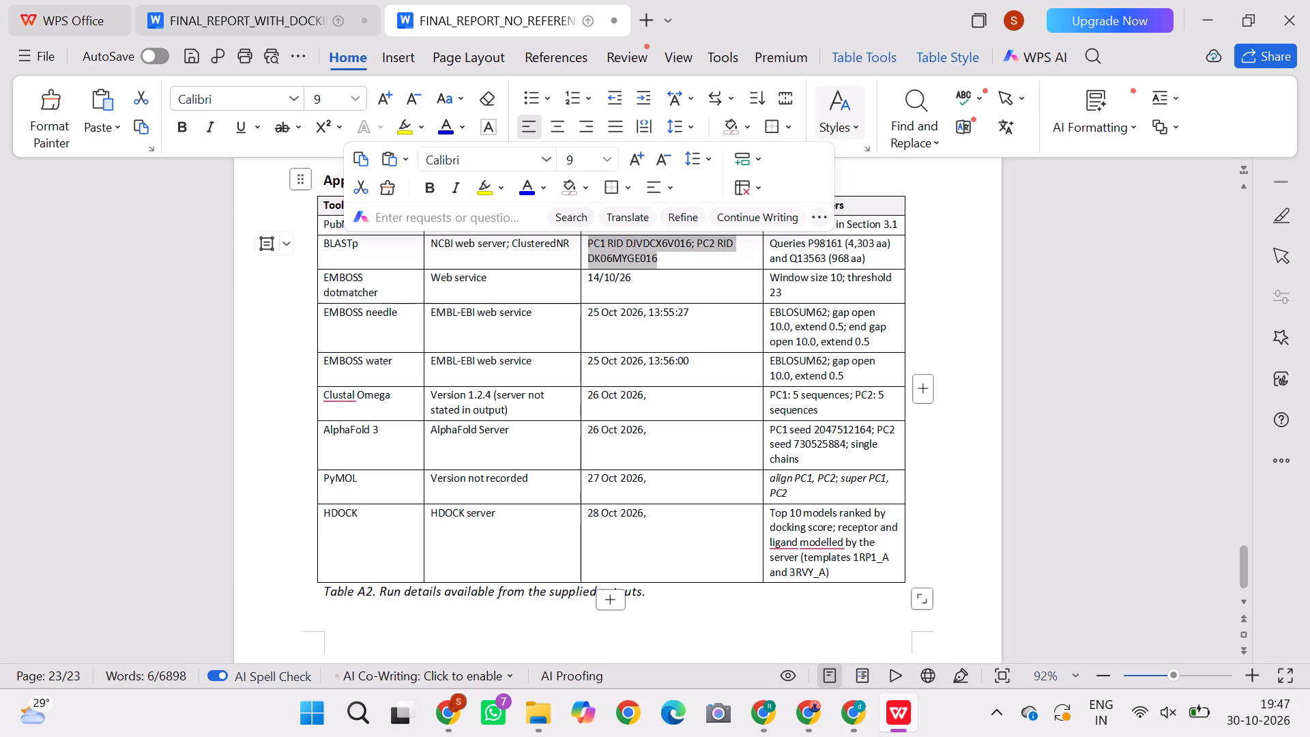
key(BackSpace)
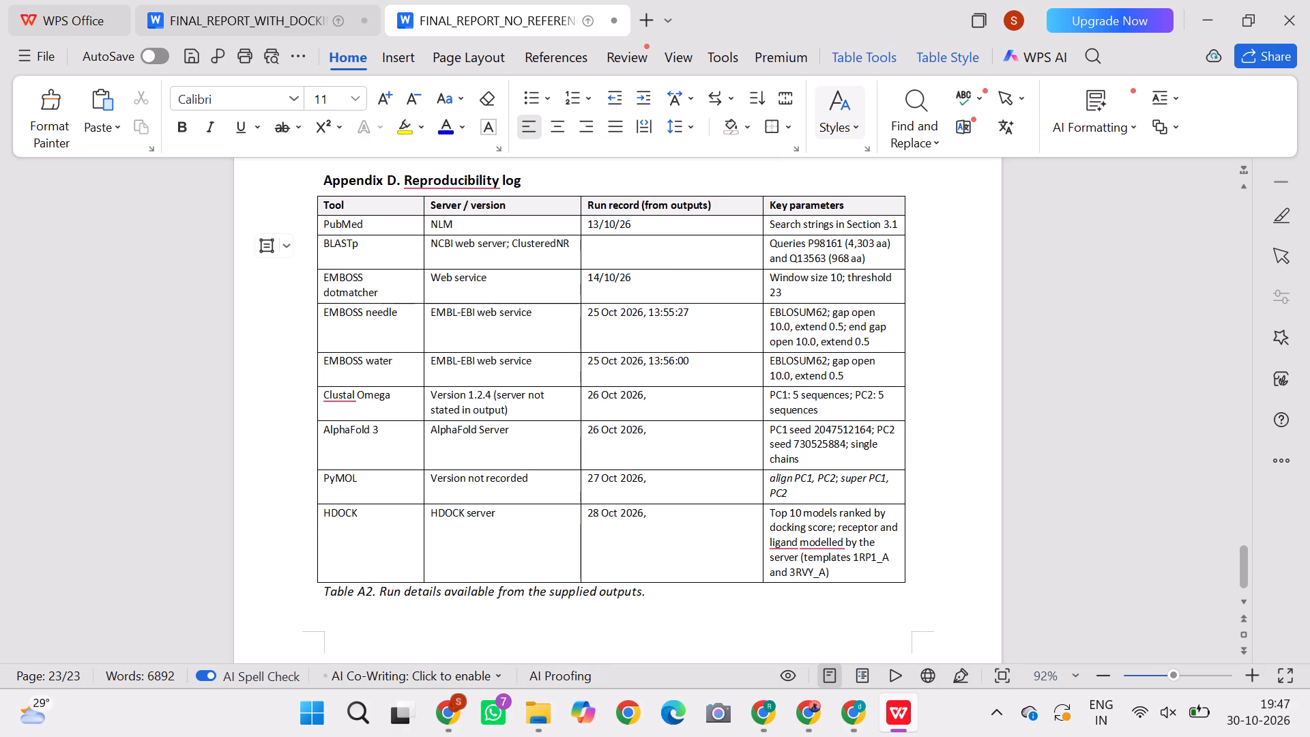
drag(640, 225, 583, 233)
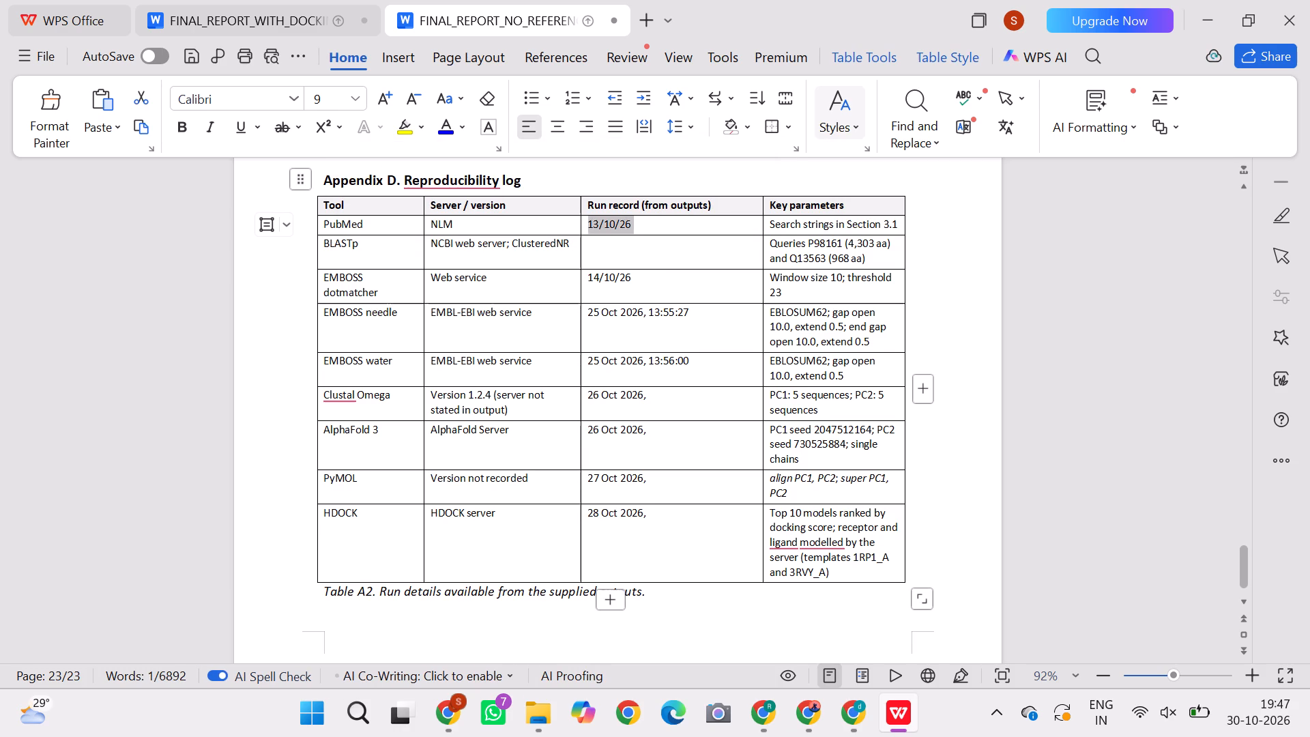
drag(583, 233, 583, 235)
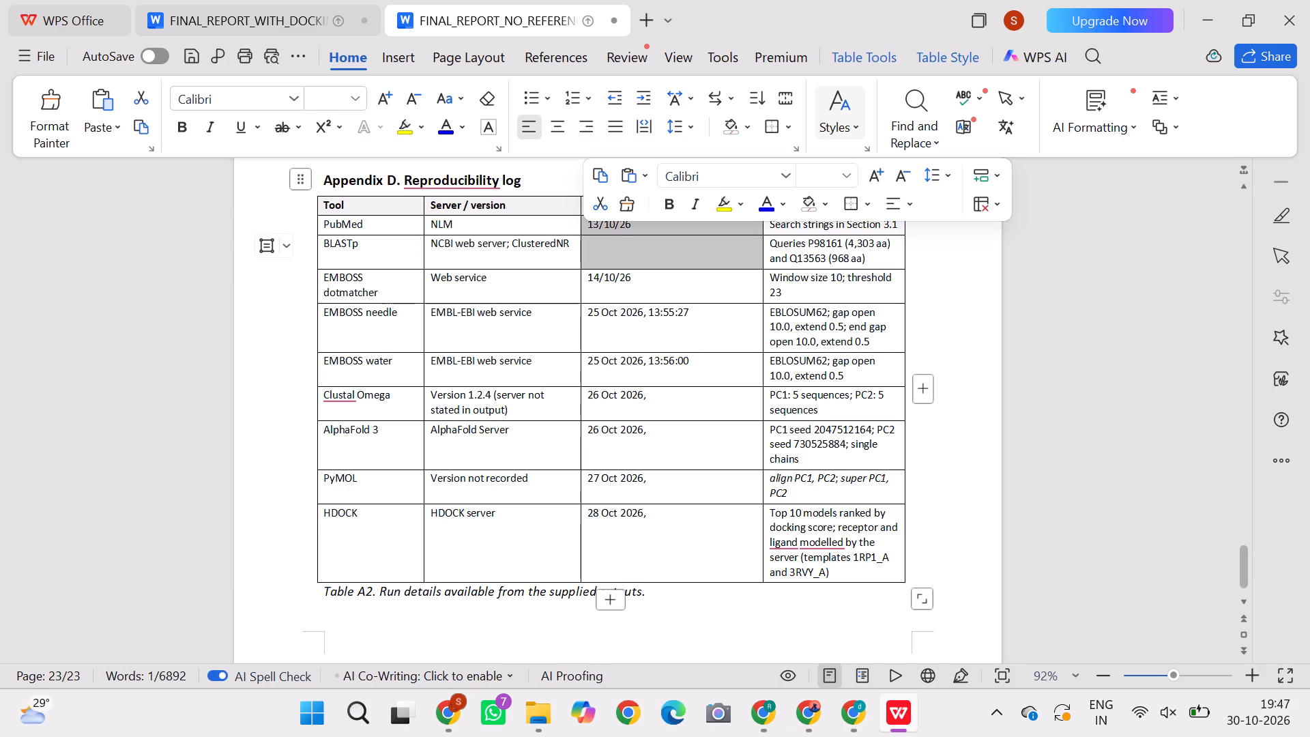
click(583, 235)
click(646, 233)
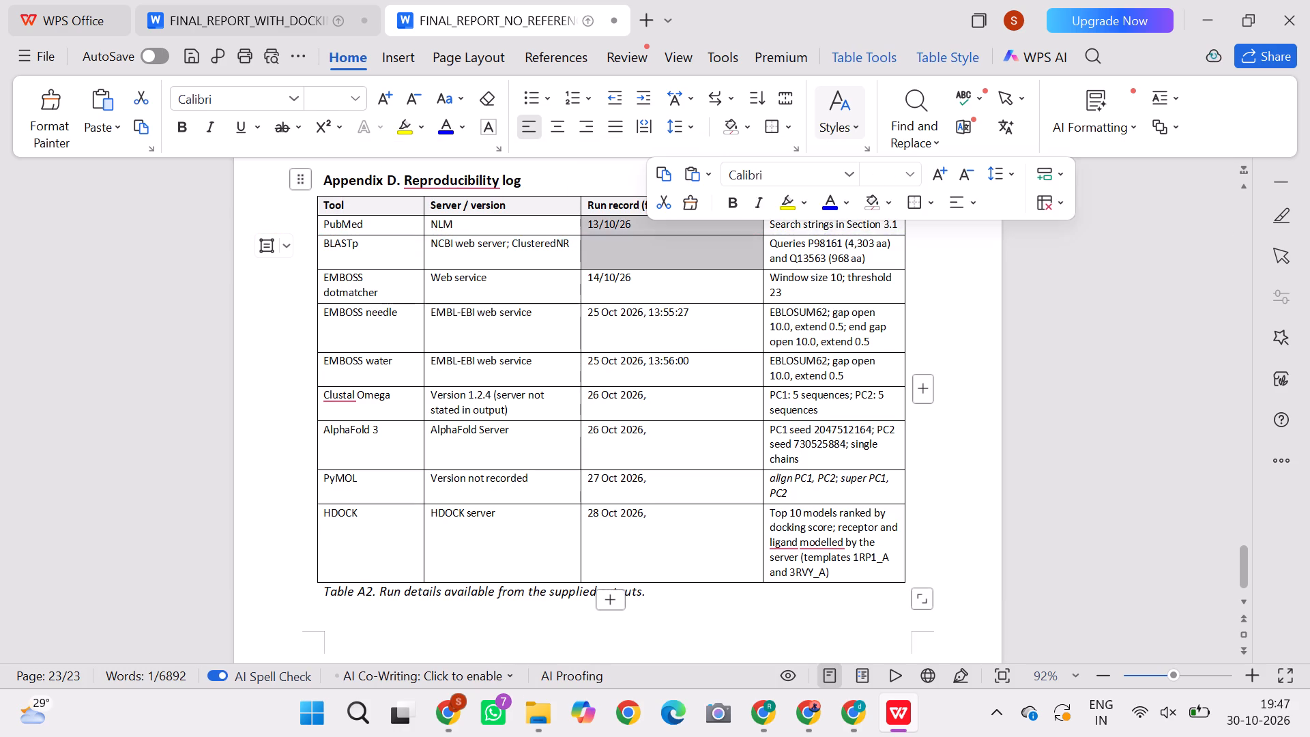
click(646, 242)
drag(633, 218, 588, 221)
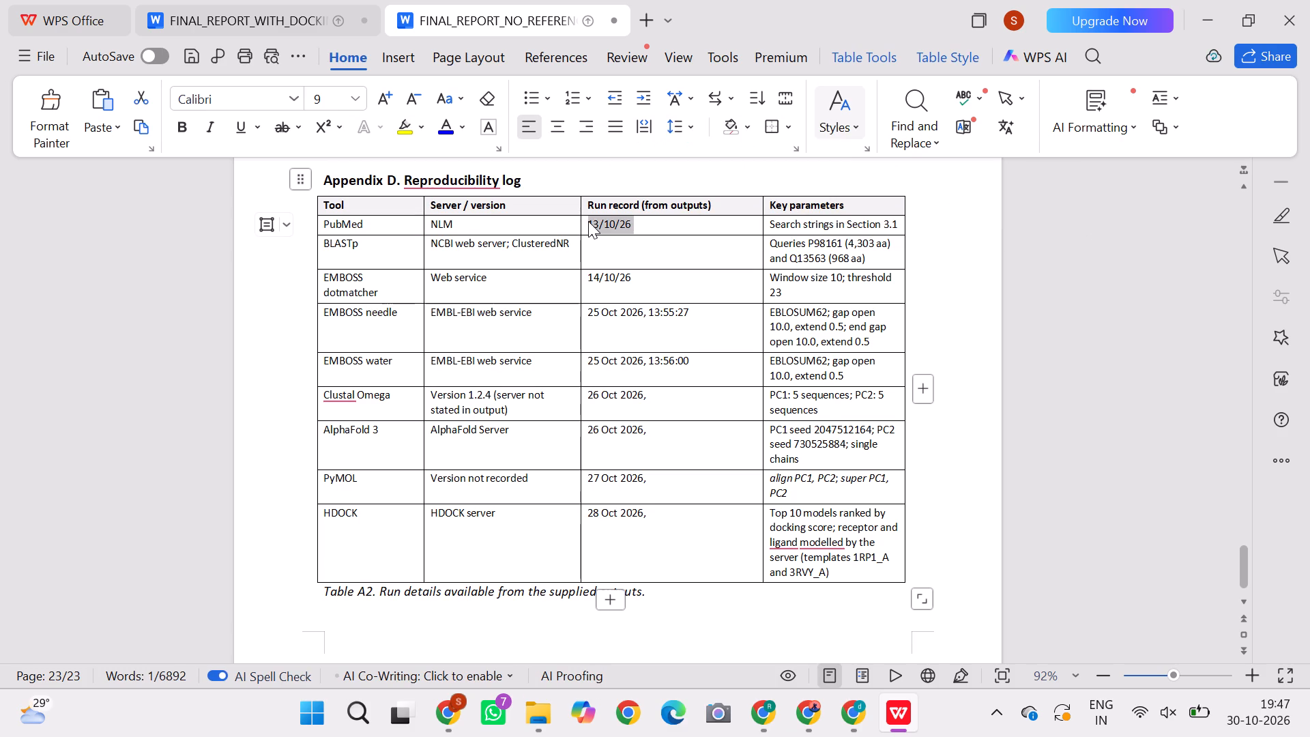
key(ctrl+c)
click(606, 246)
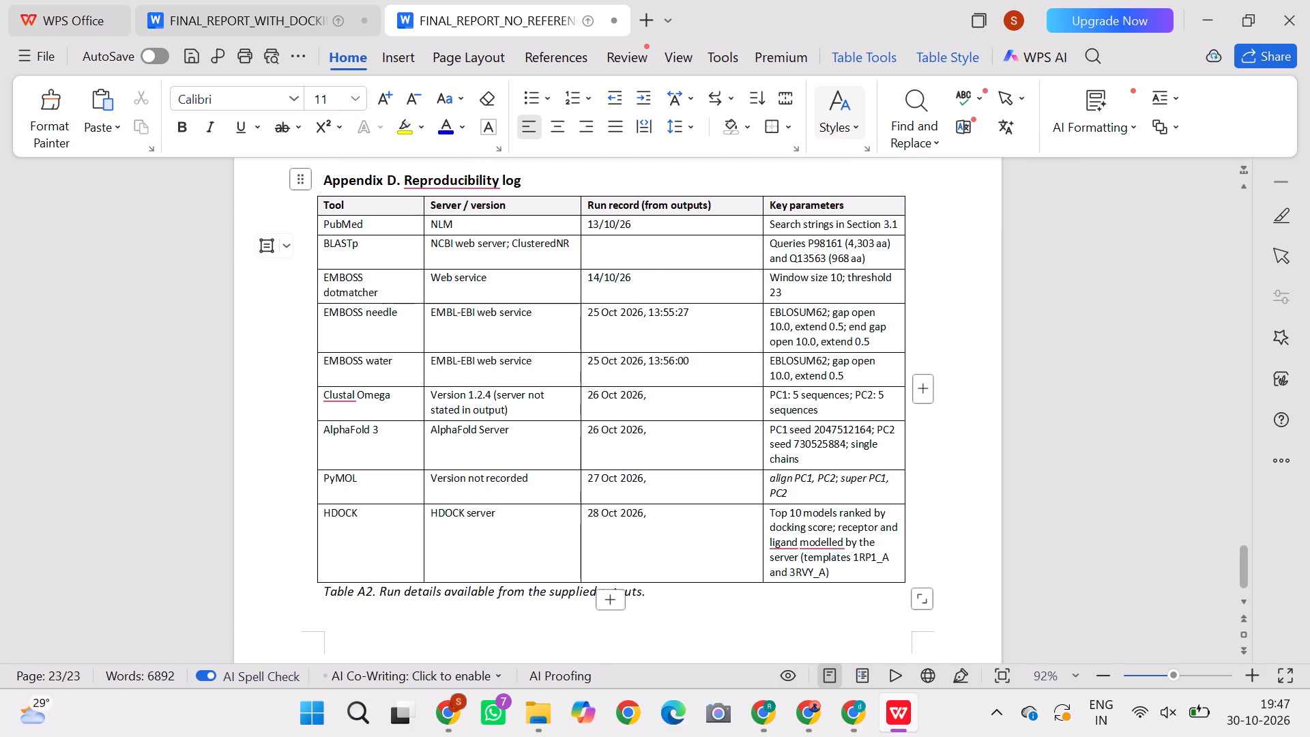
key(ctrl+v)
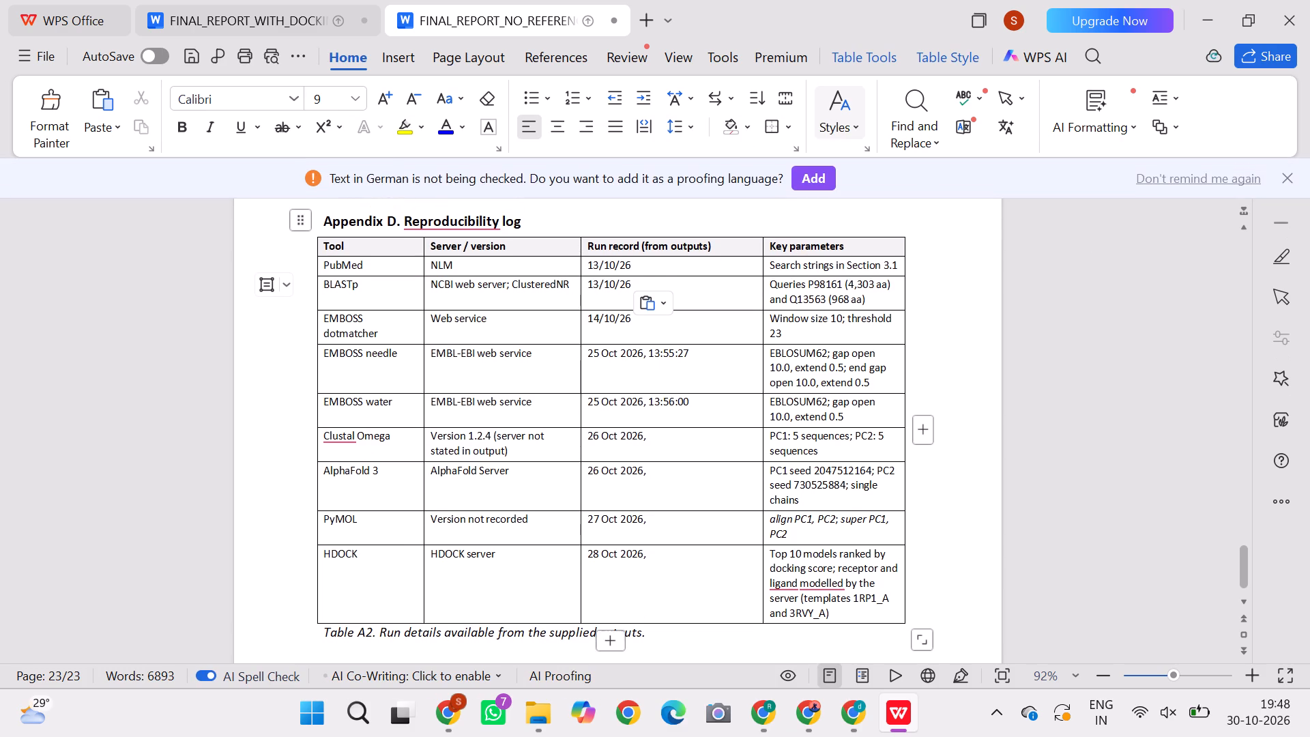
click(600, 283)
key(BackSpace)
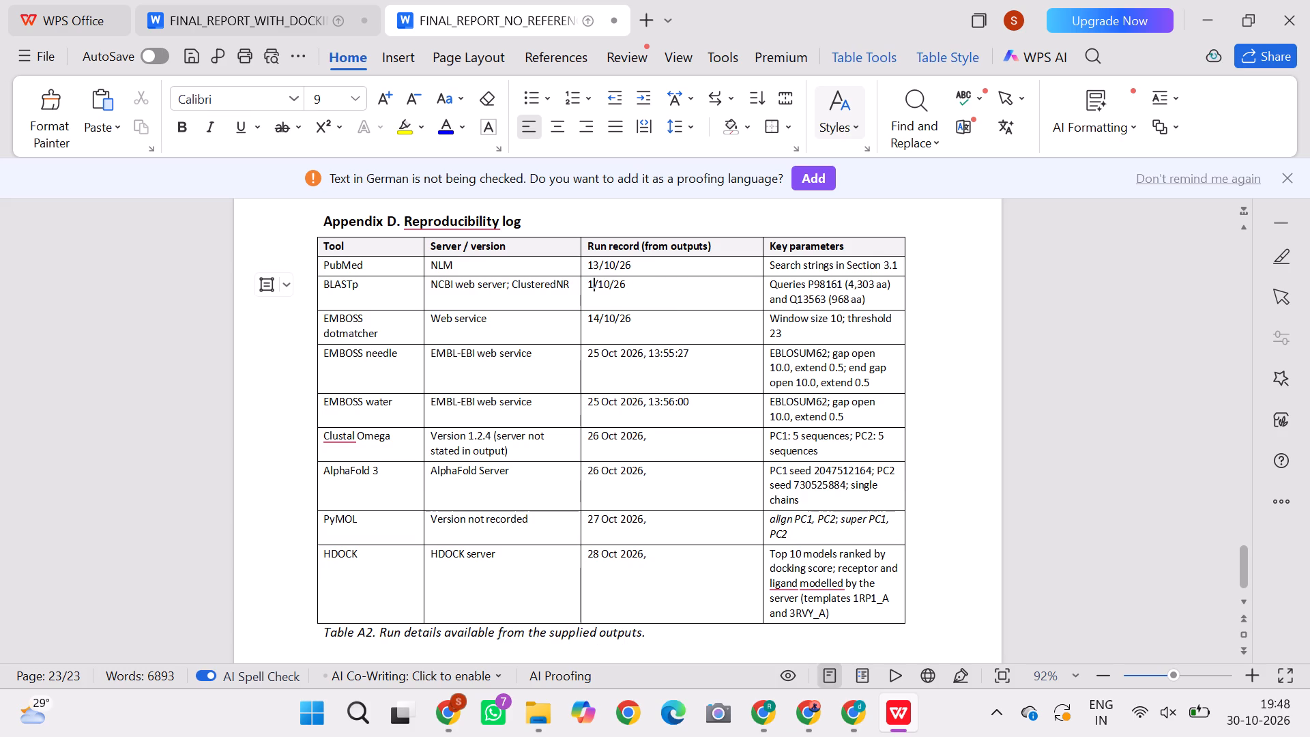
key(3)
Review the run record dates throughout Appendix D's reproducibility log, down to the Table A2 caption.
scroll(691, 436, down, 2)
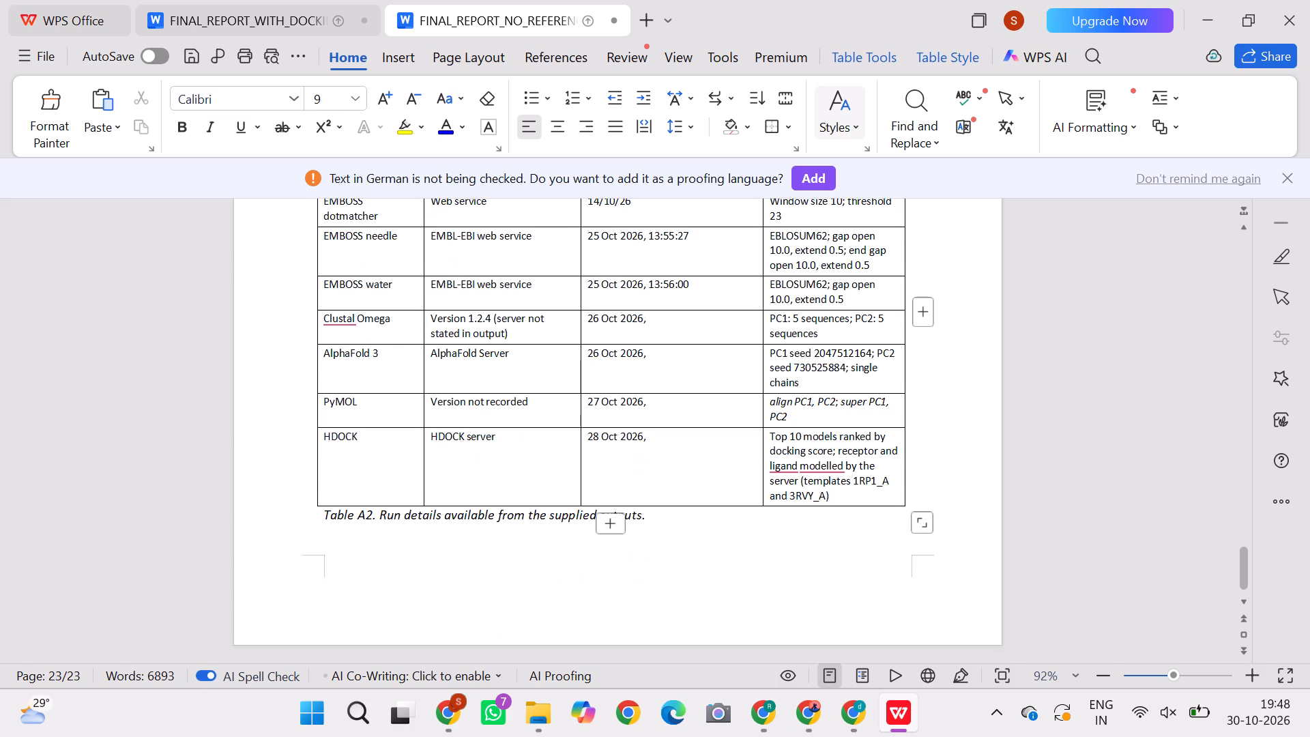
scroll(691, 436, down, 1)
click(656, 573)
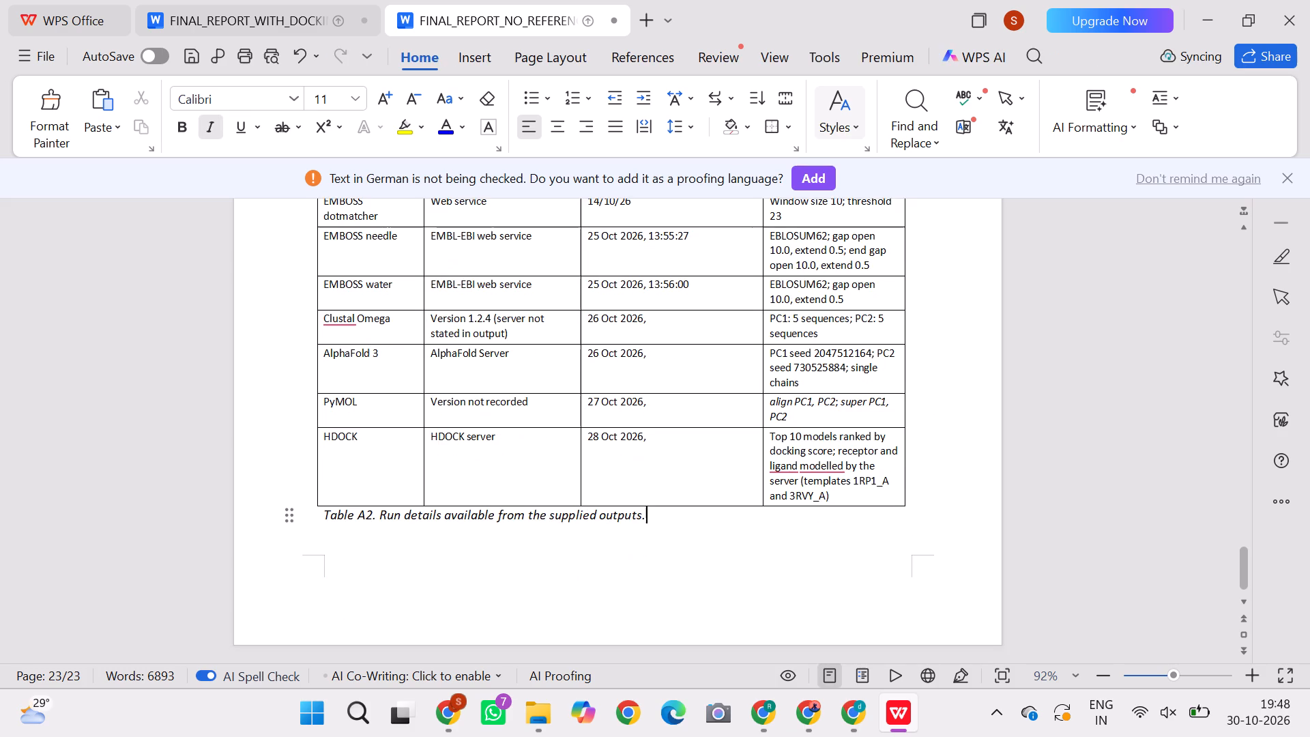
scroll(751, 574, up, 2)
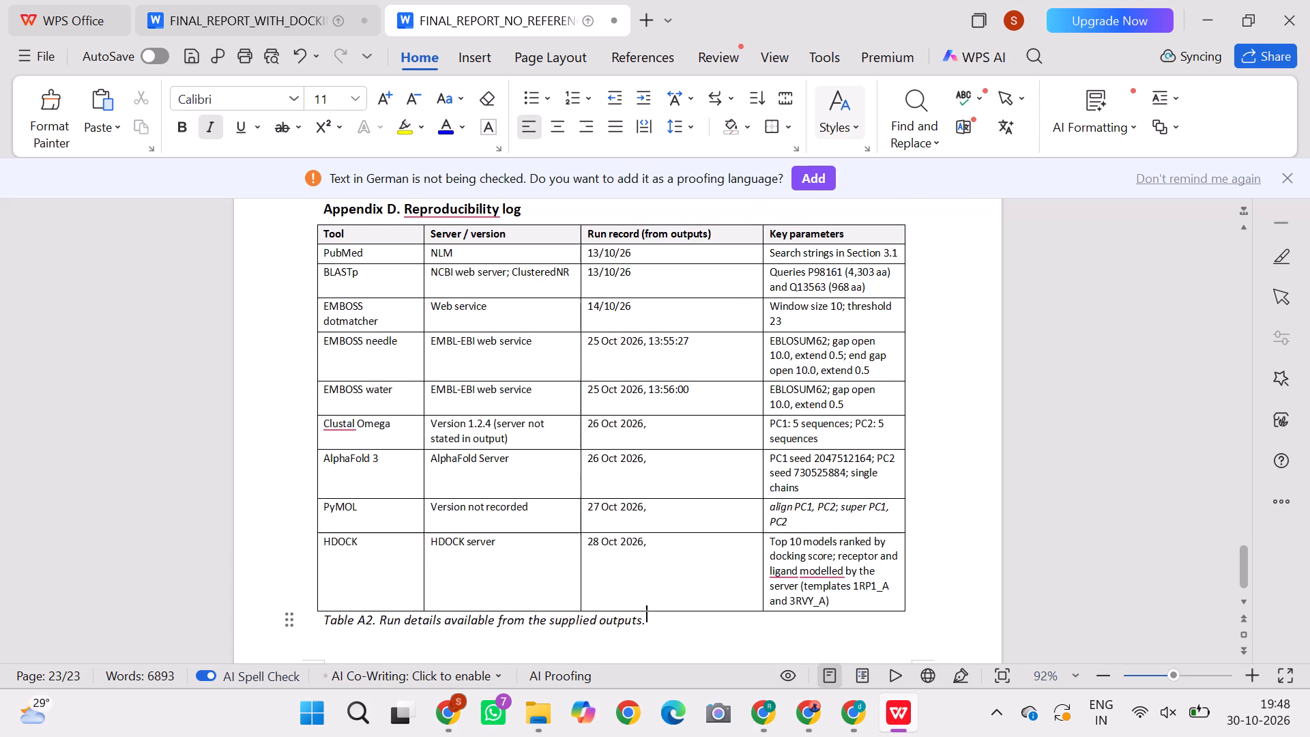
scroll(751, 574, up, 1)
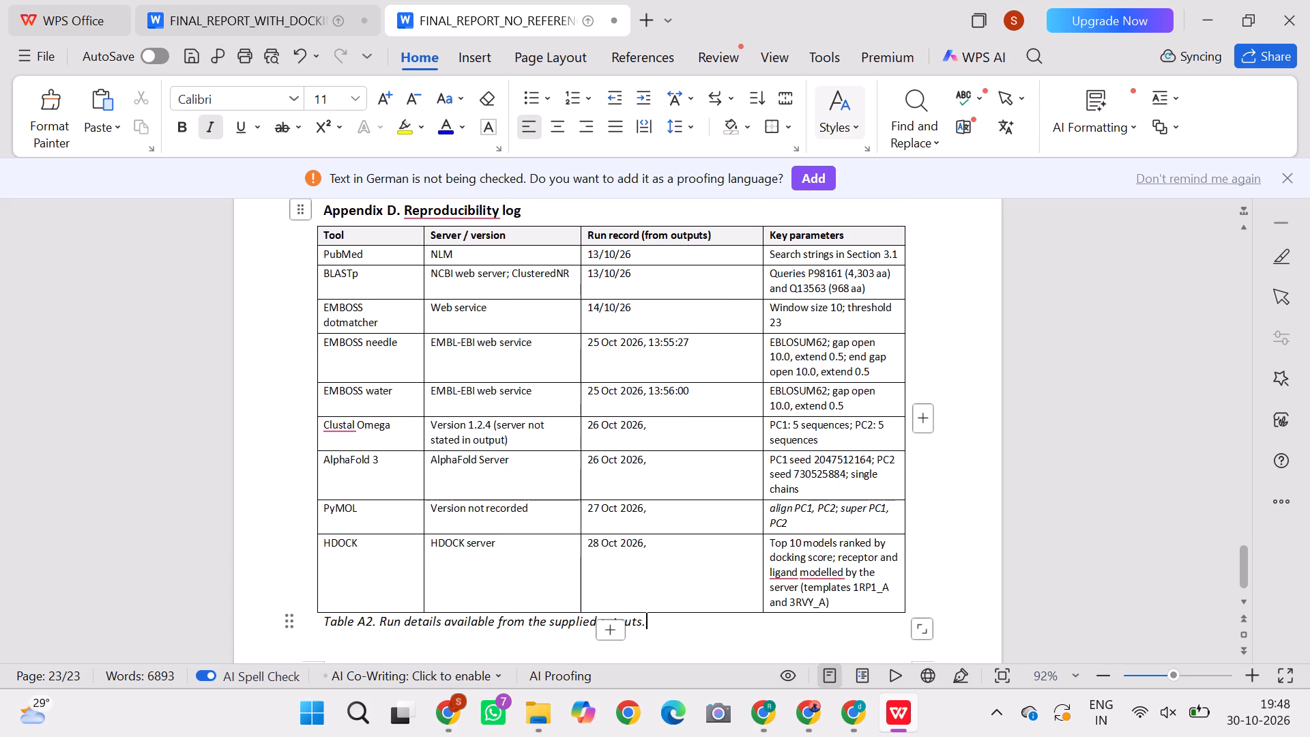
scroll(829, 380, down, 1)
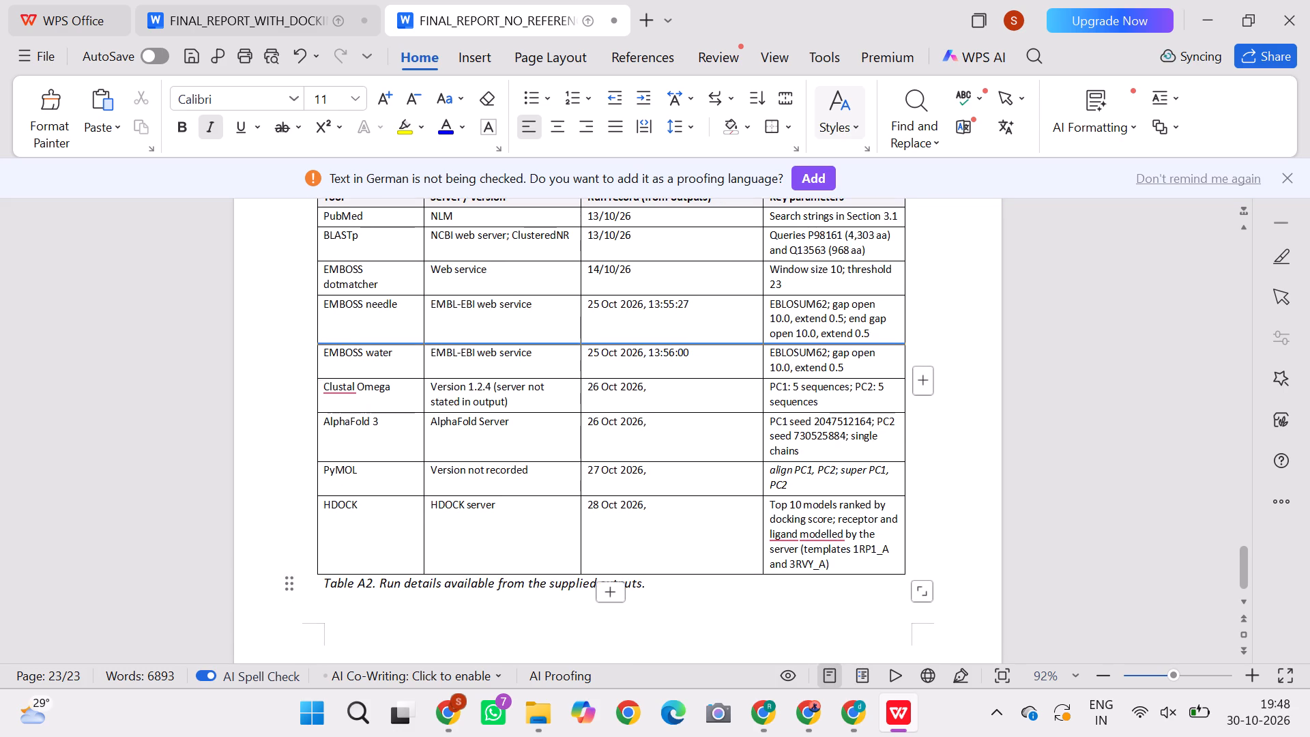
scroll(841, 538, down, 5)
scroll(841, 538, up, 1)
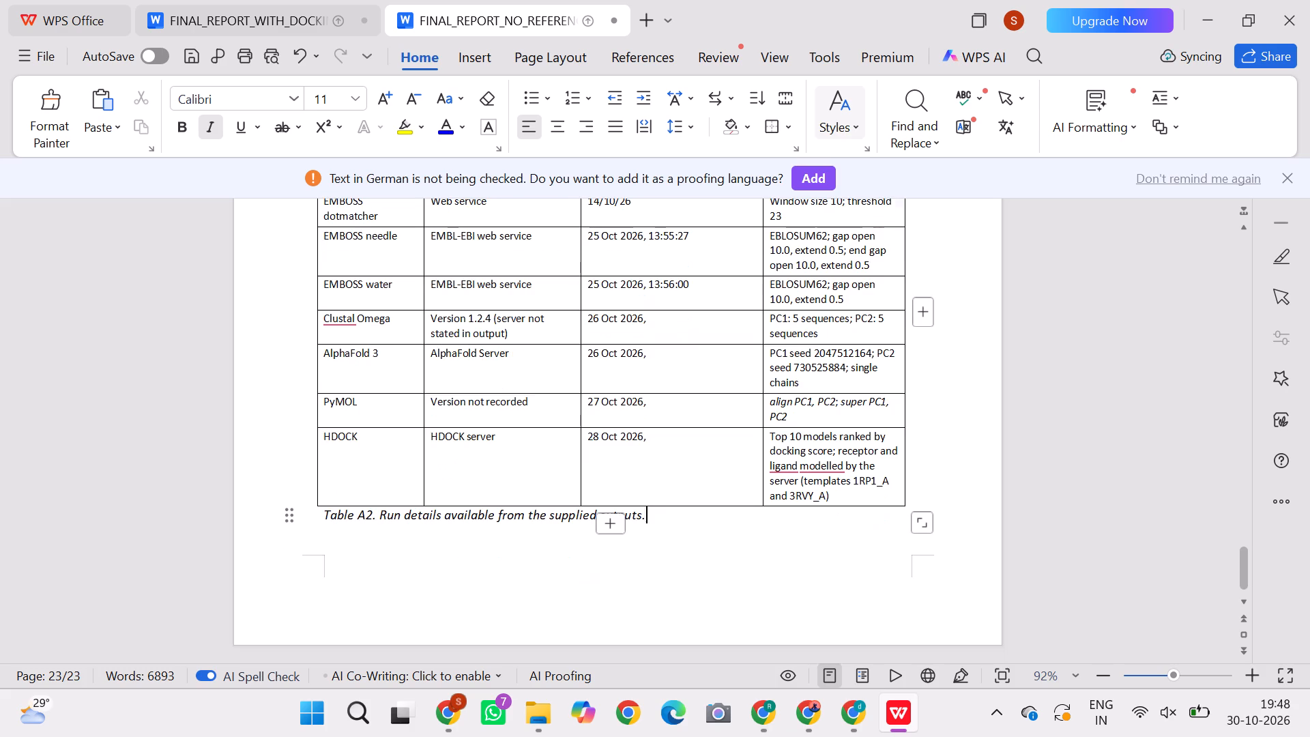
Replace "co-immunoprecipitation" in the No experimental validation bullet of Section 5 with the suggested "co-immunosuppression".
scroll(841, 538, up, 6)
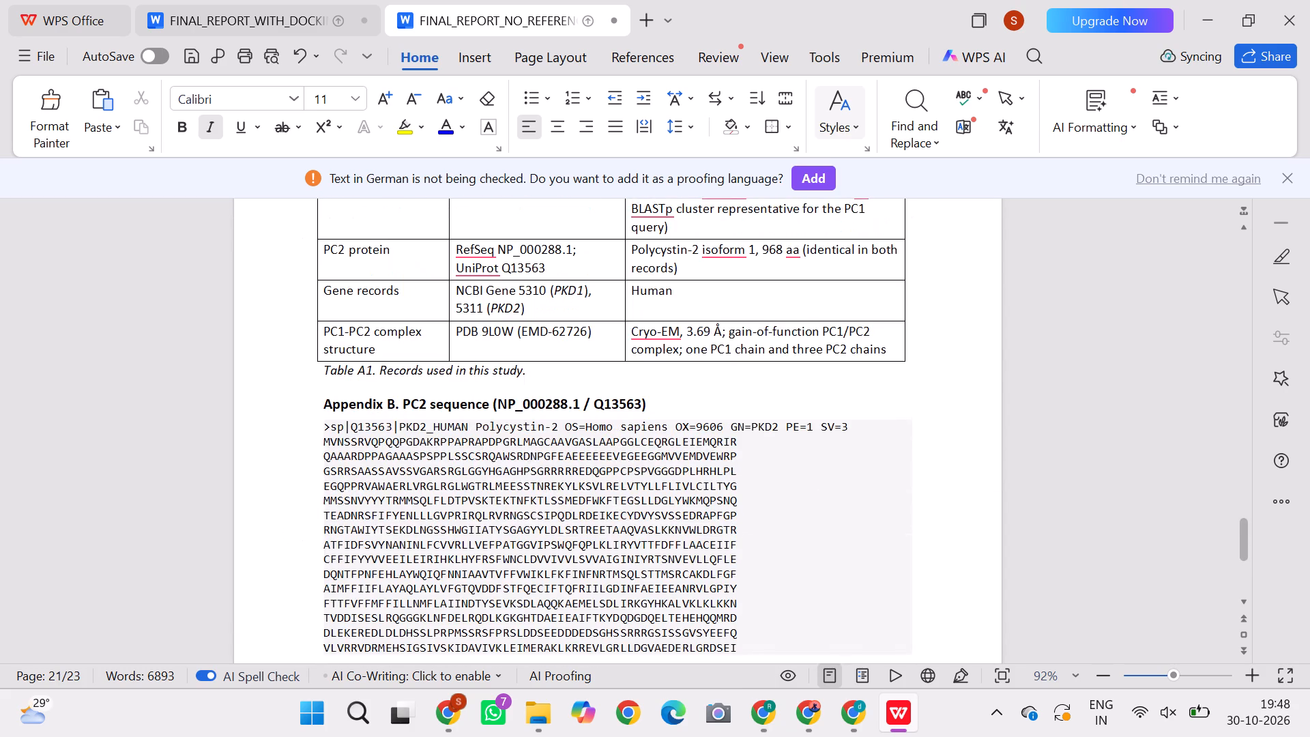
scroll(841, 538, up, 2)
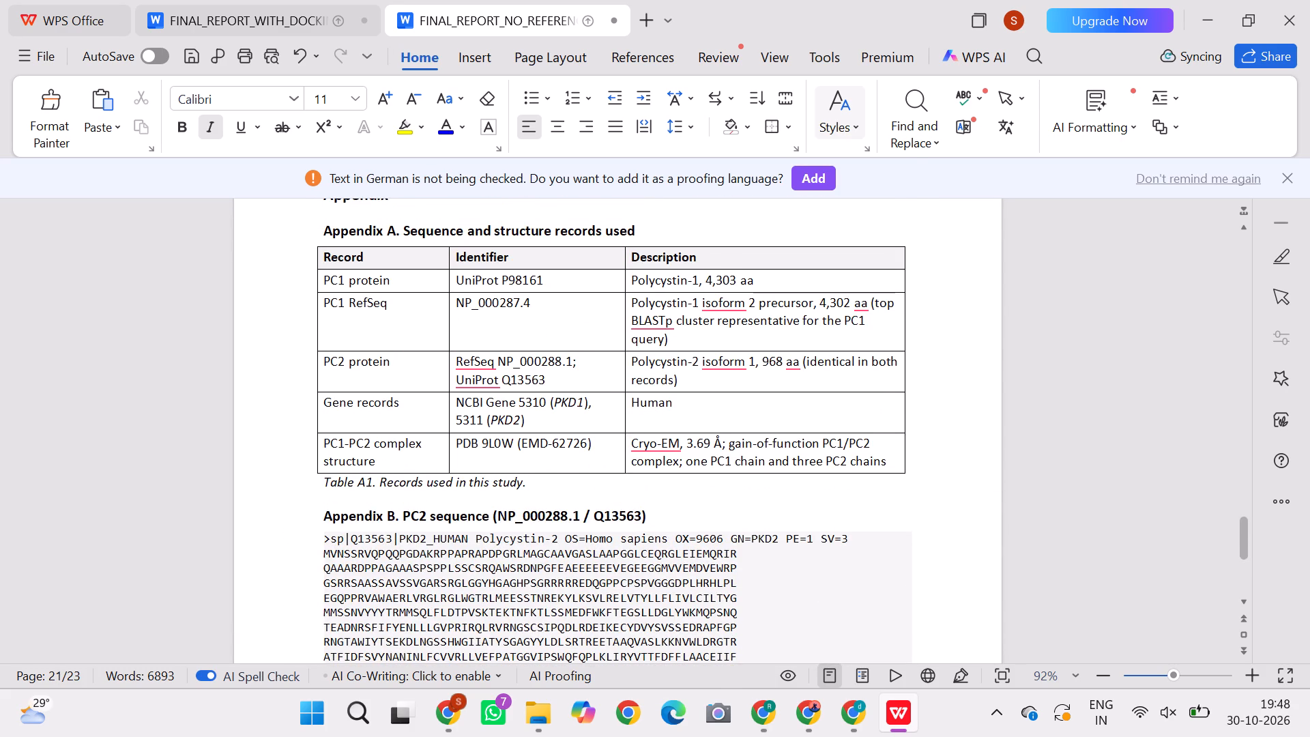
scroll(841, 538, up, 4)
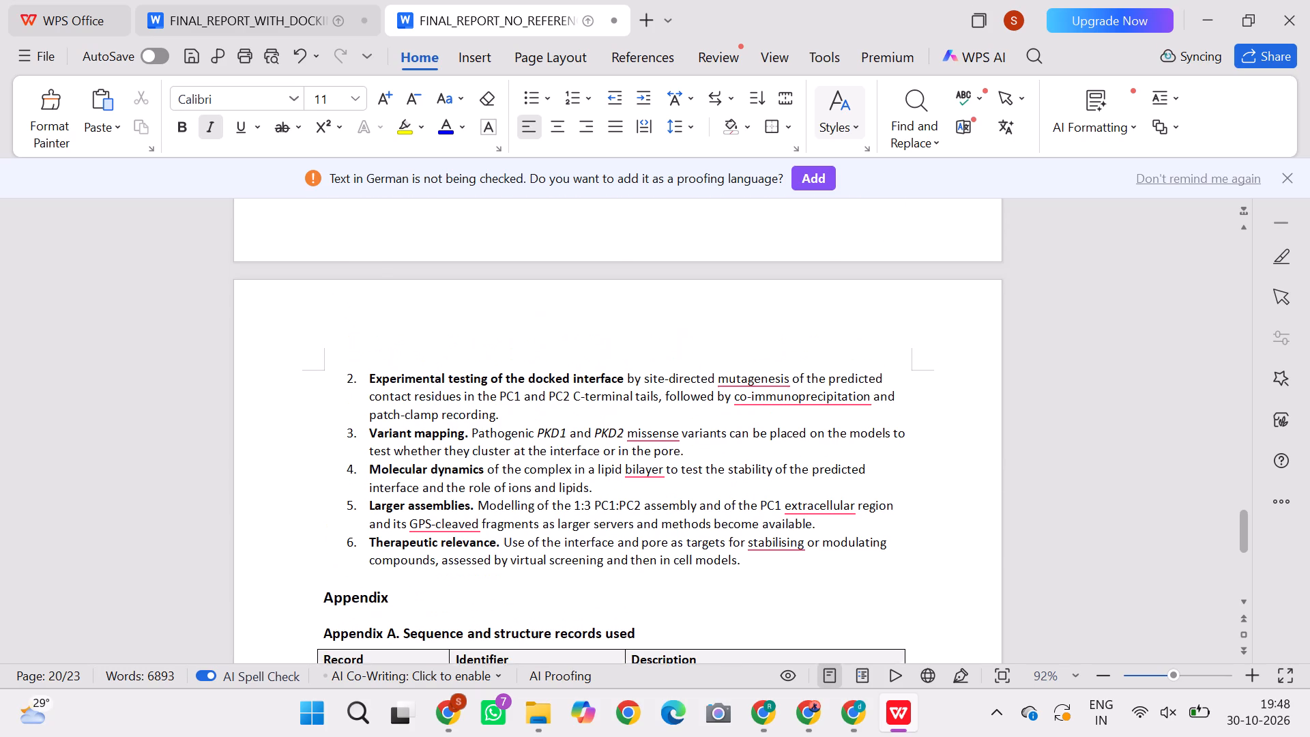
scroll(841, 538, up, 5)
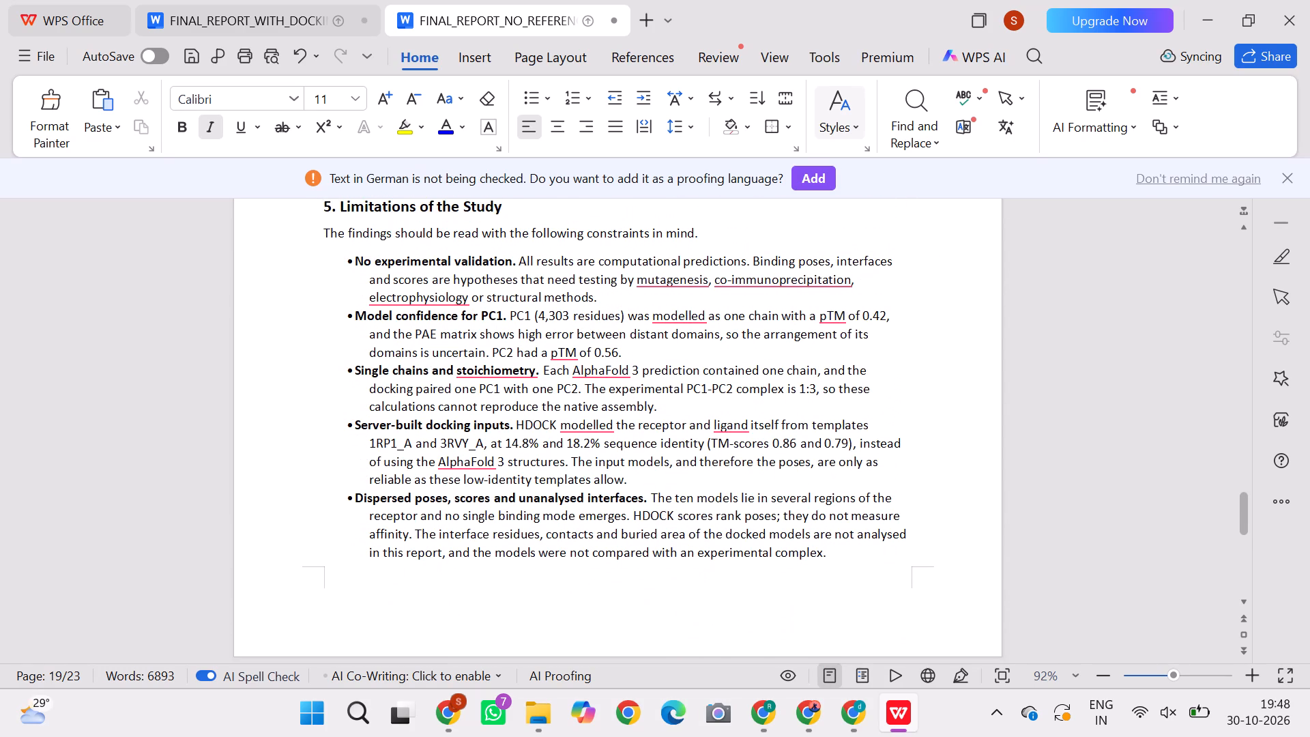
click(794, 282)
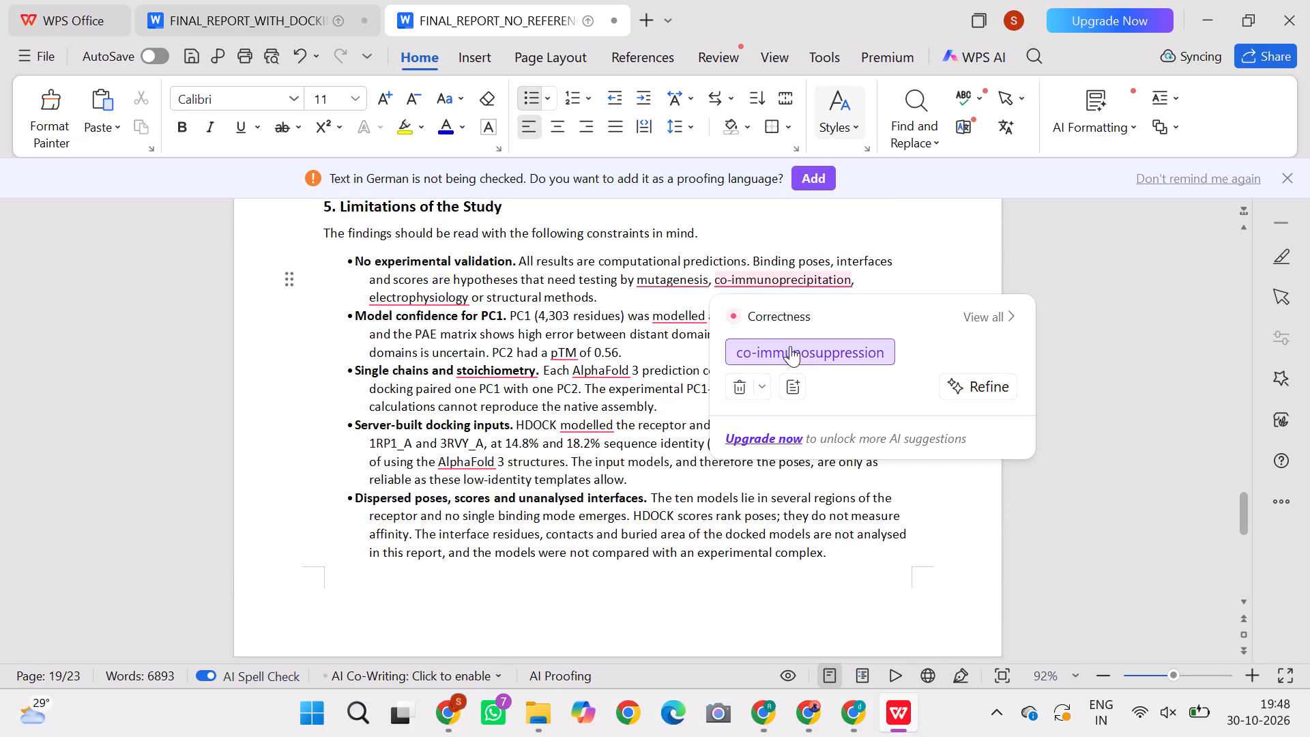
click(790, 346)
Check the spelling suggestion for "hydropathy" in Table 12's PC1 membrane topology row without applying it.
scroll(790, 346, up, 3)
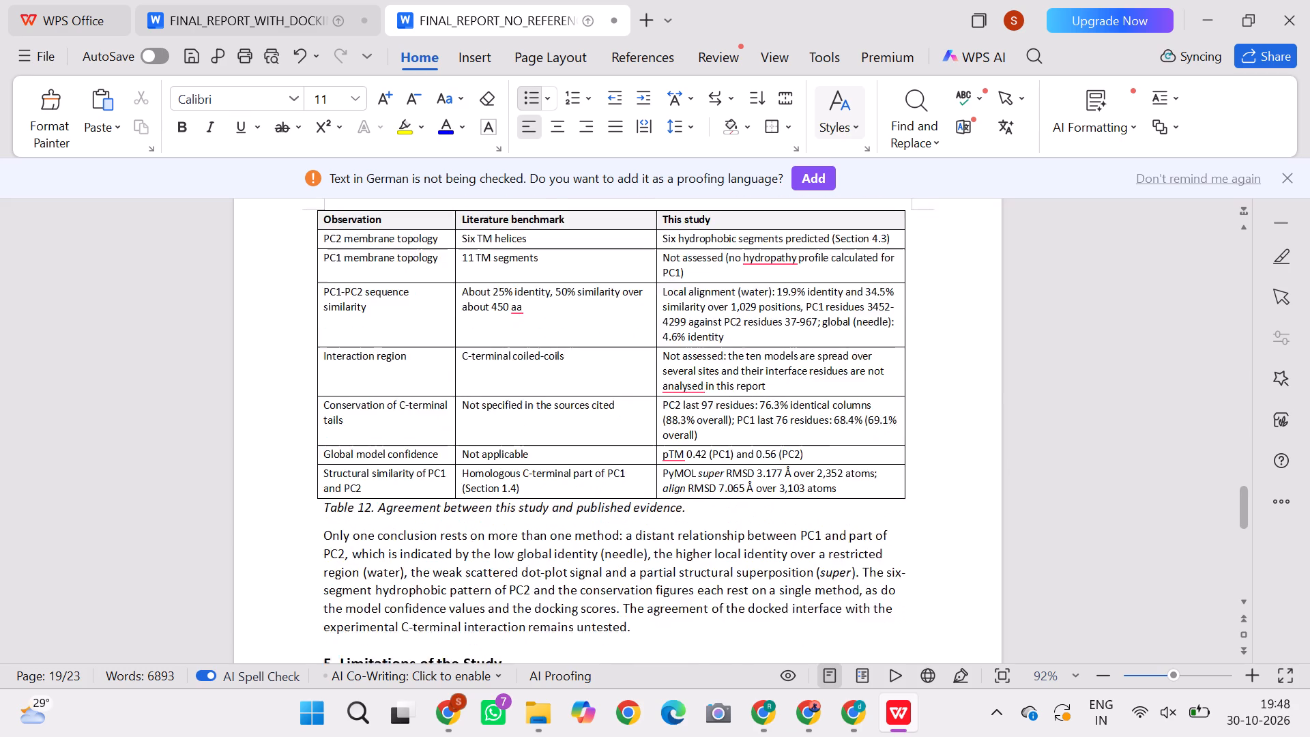
scroll(790, 346, up, 1)
click(778, 408)
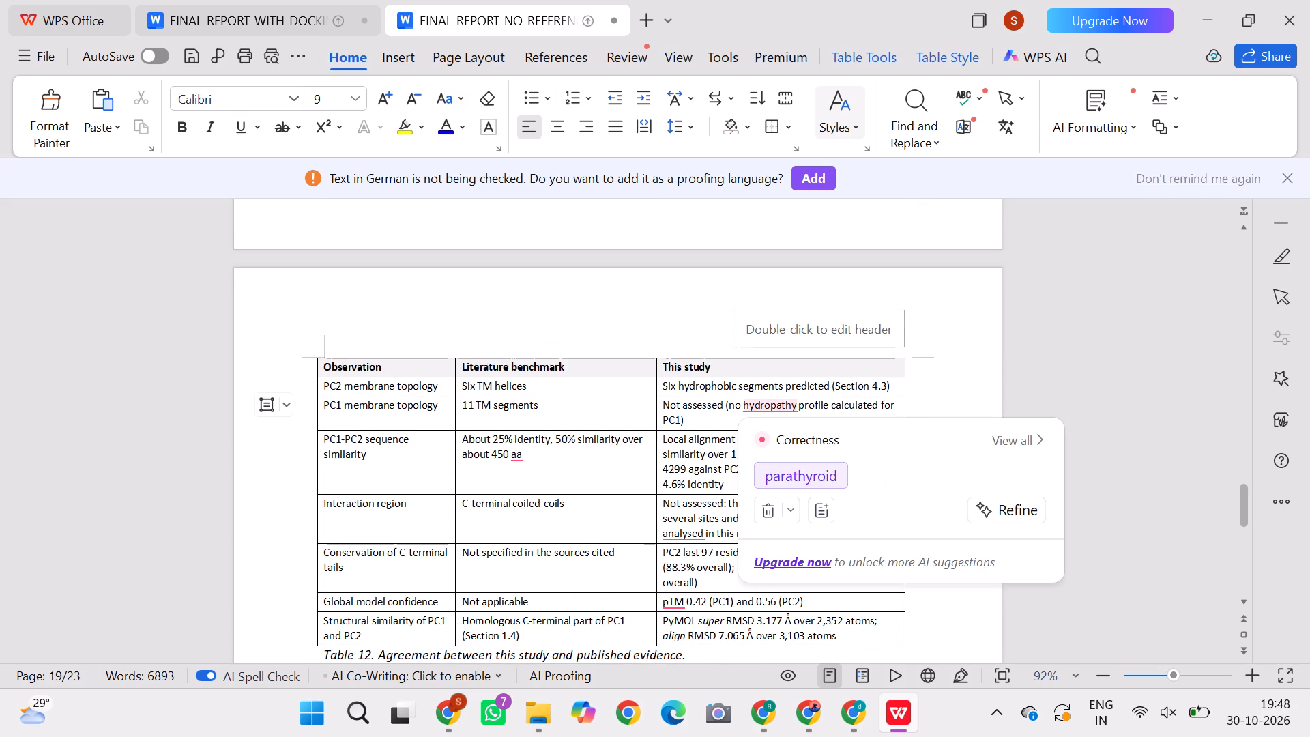
click(622, 311)
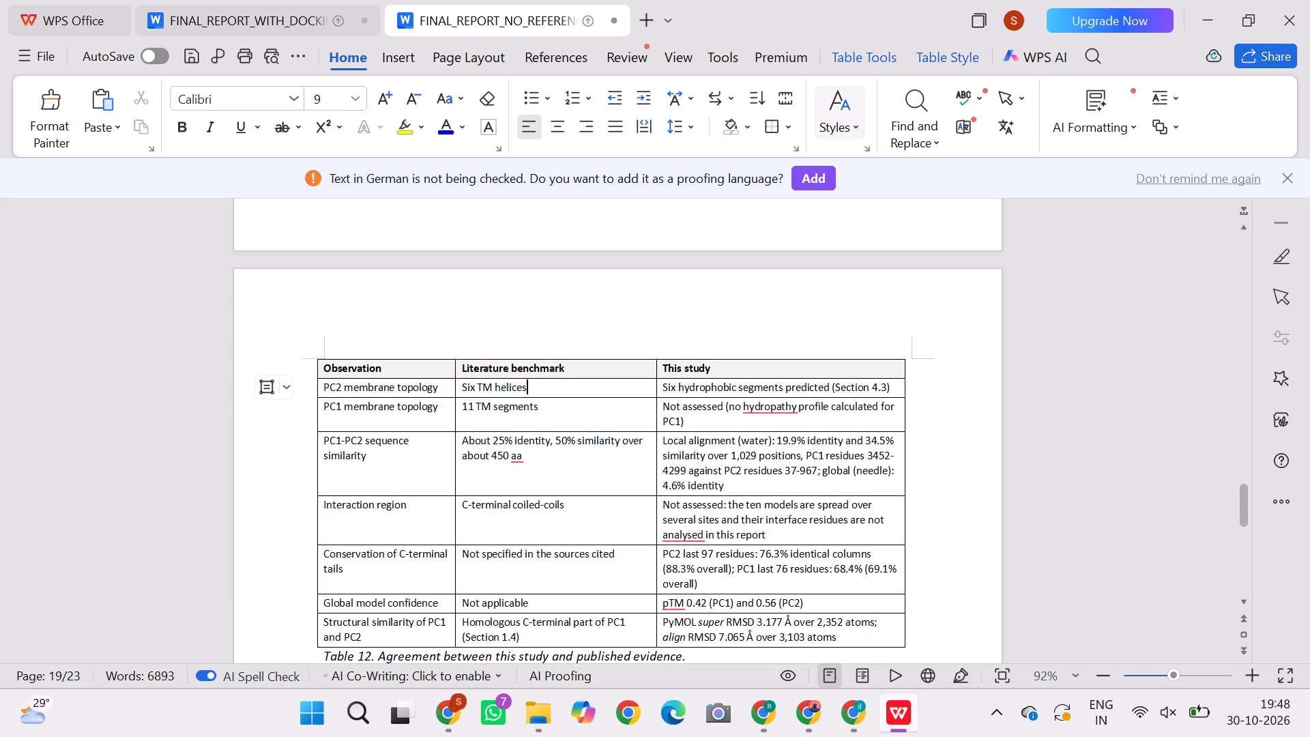
Review the report backwards from Table 12 through the HDOCK results, AlphaFold predictions and sequence conservation pages.
scroll(622, 311, up, 1)
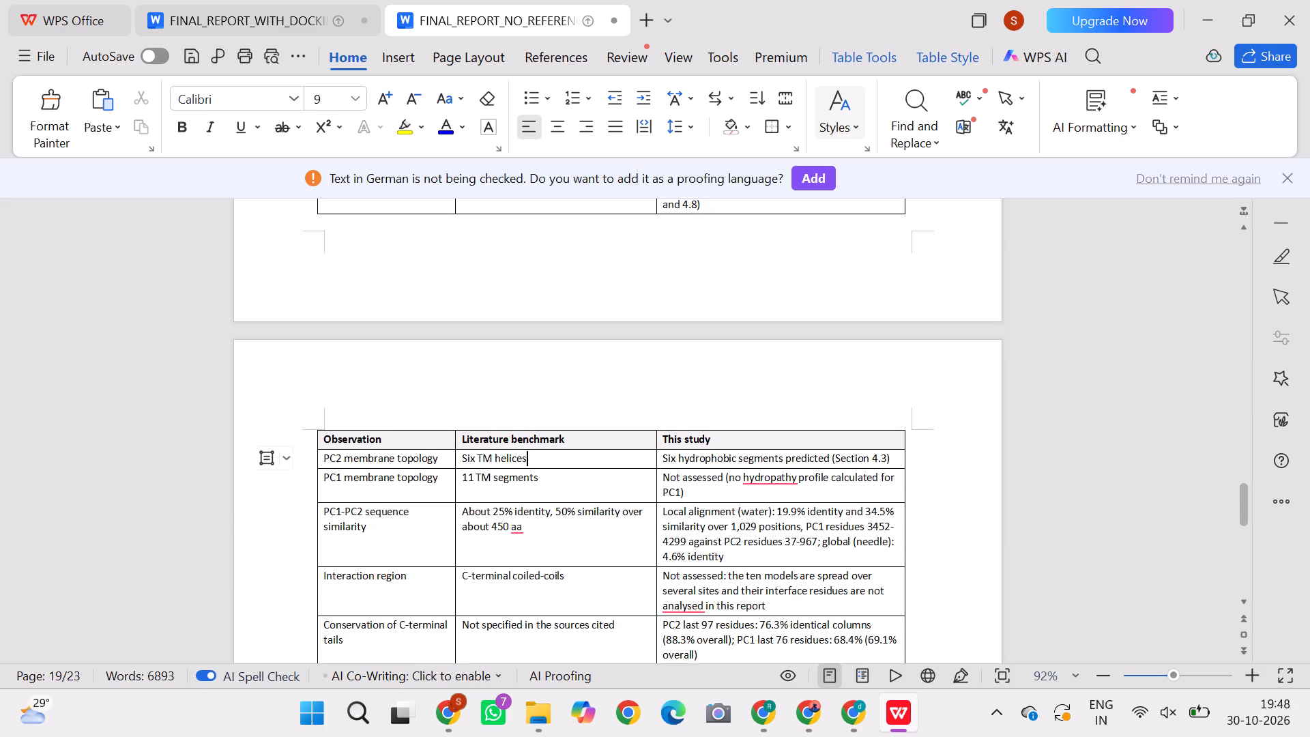
scroll(622, 311, up, 3)
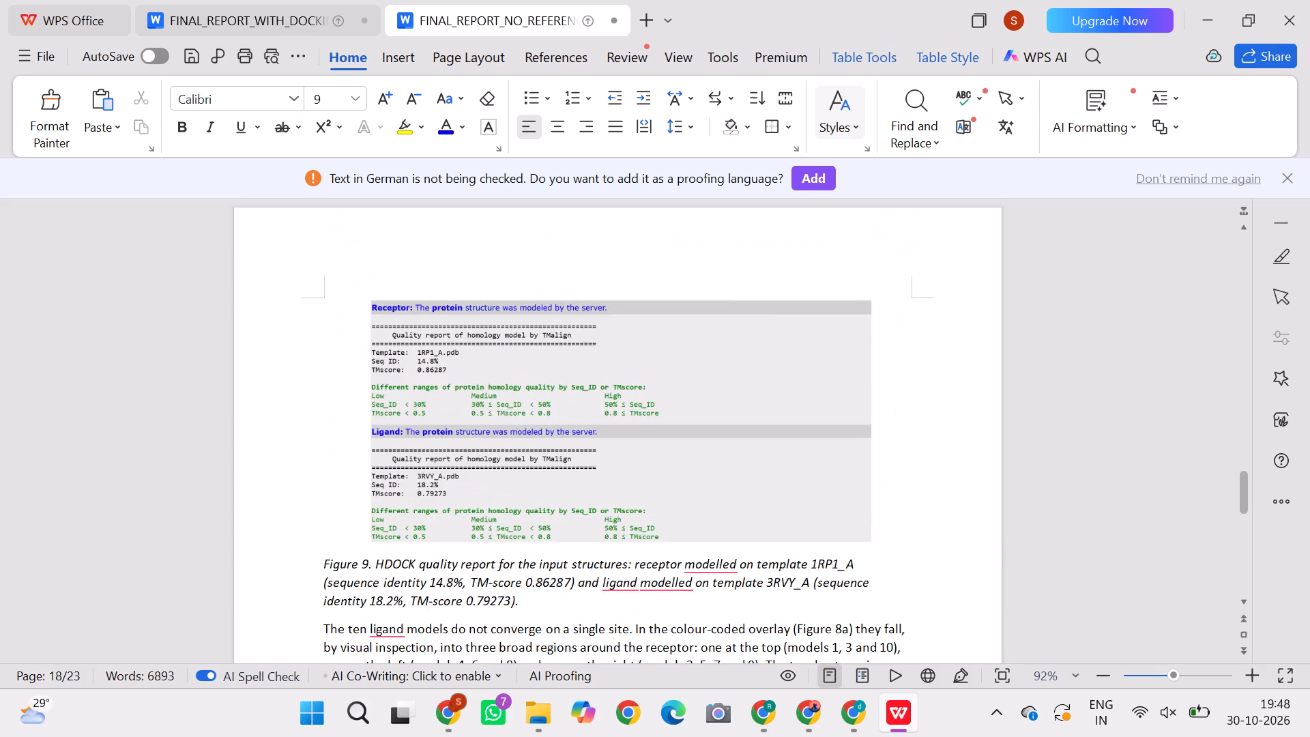
scroll(622, 311, up, 2)
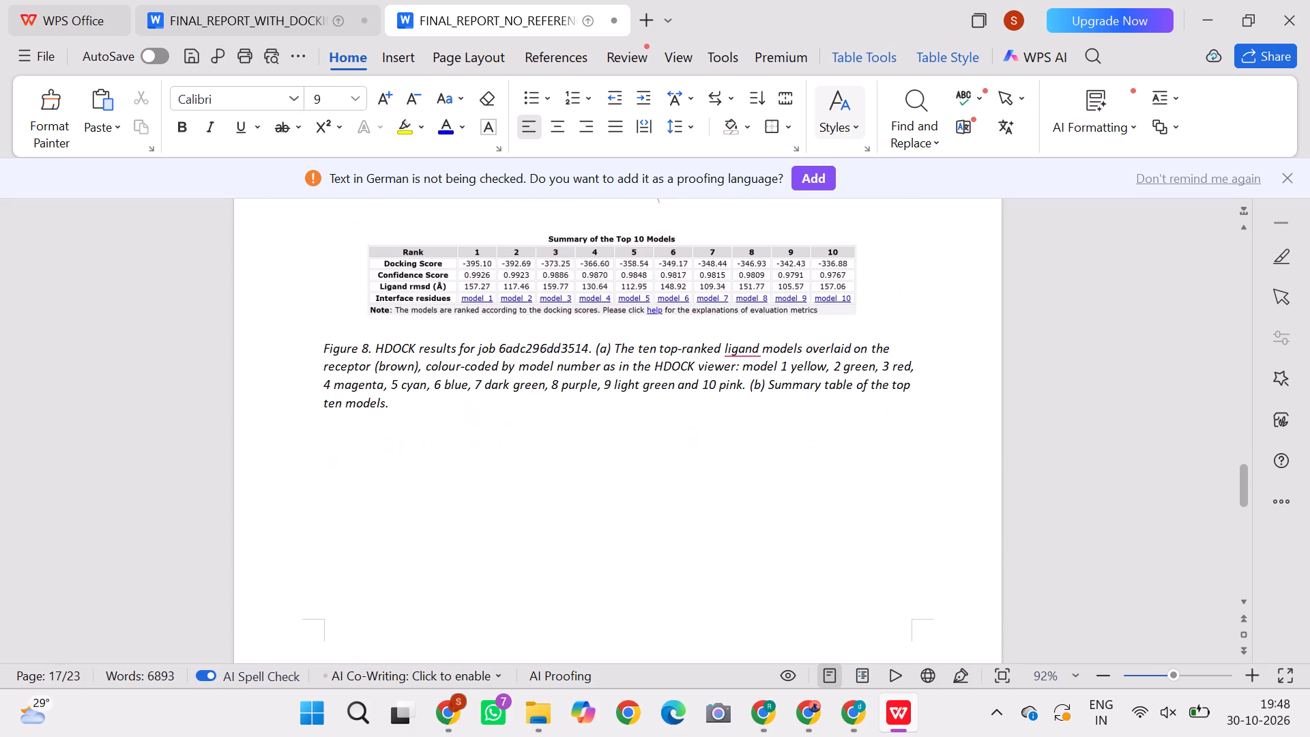
scroll(622, 311, up, 3)
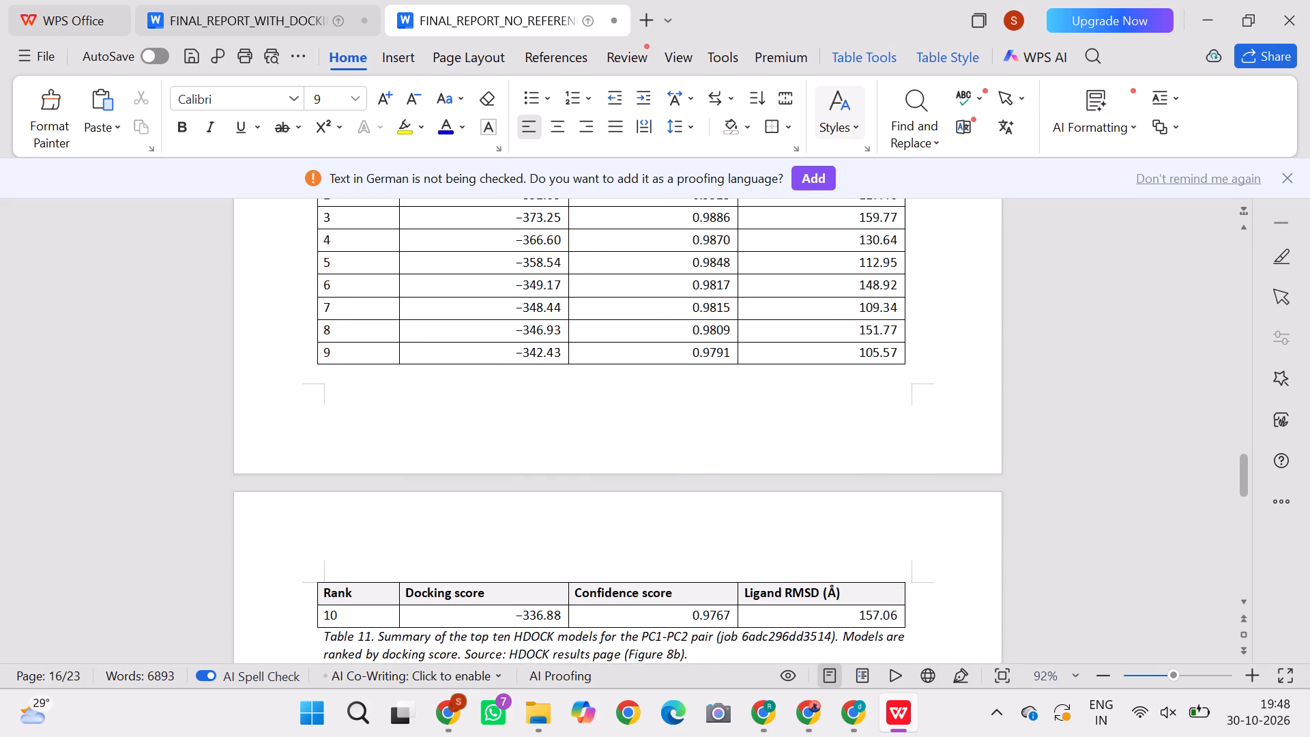
scroll(622, 311, up, 3)
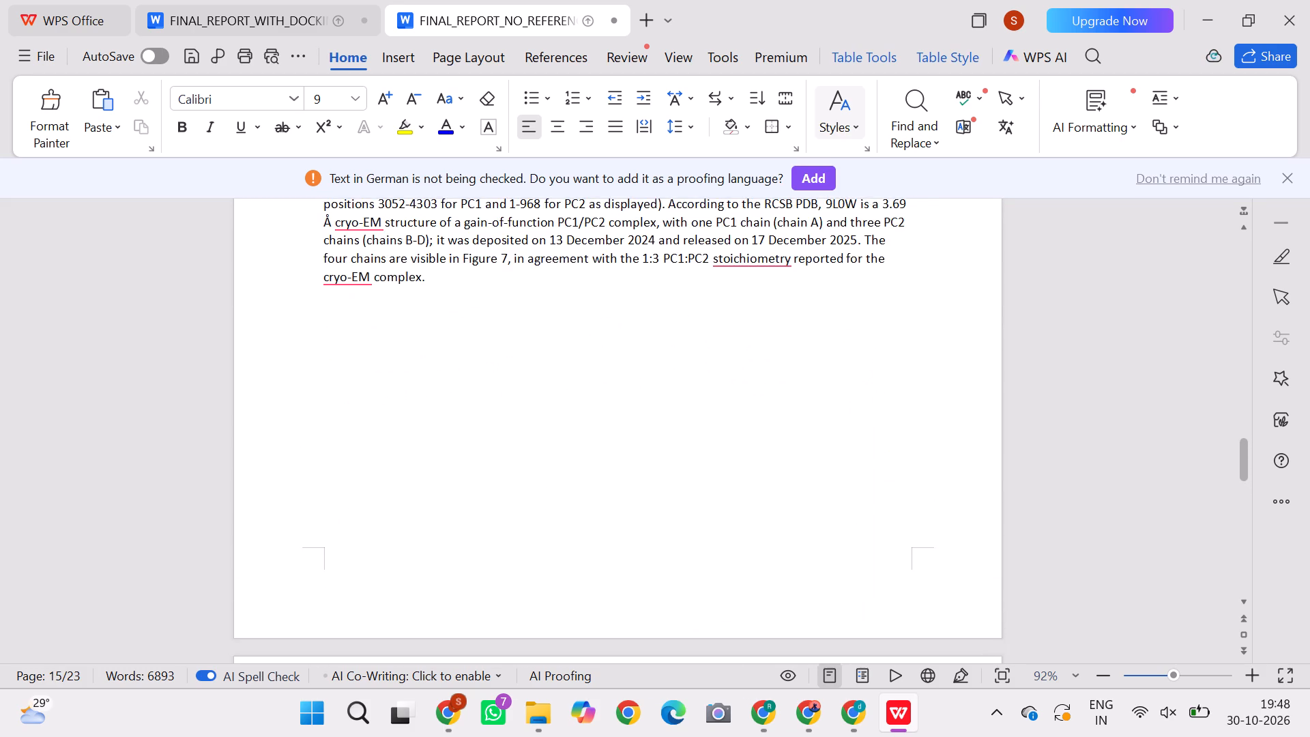
scroll(622, 311, up, 4)
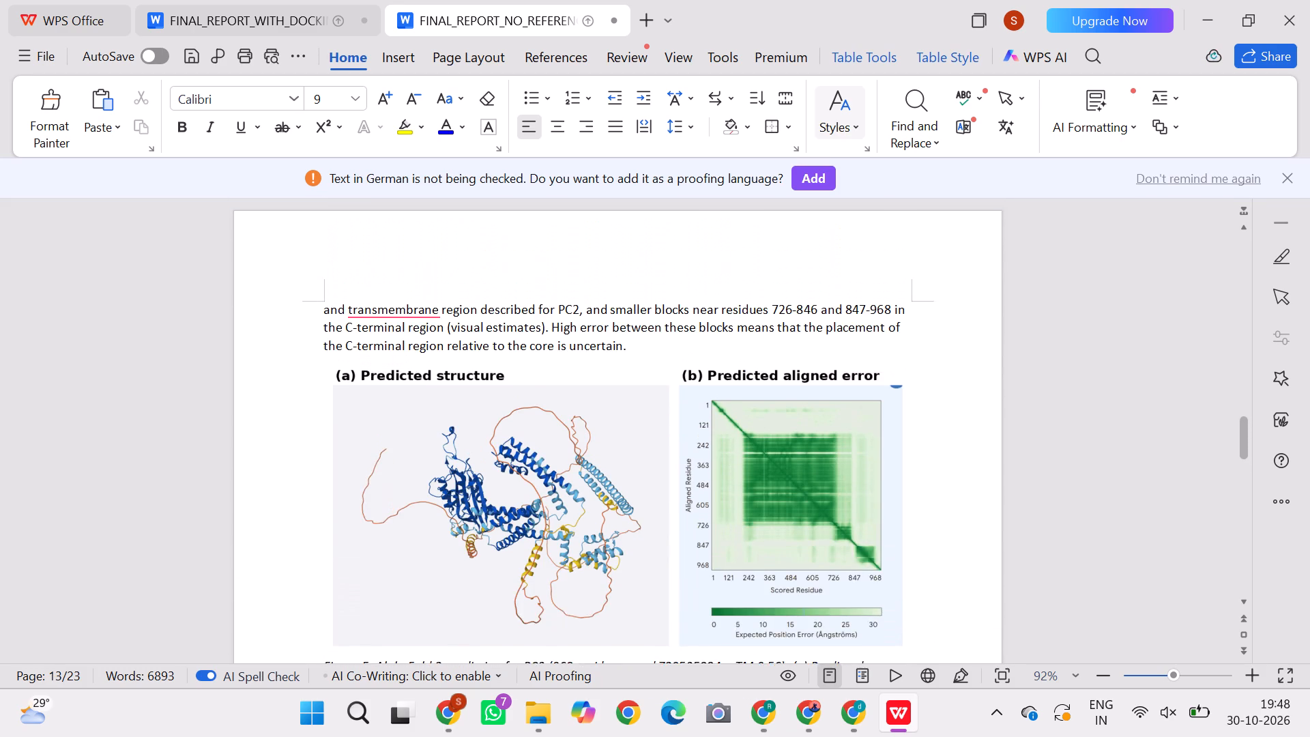
scroll(622, 311, up, 6)
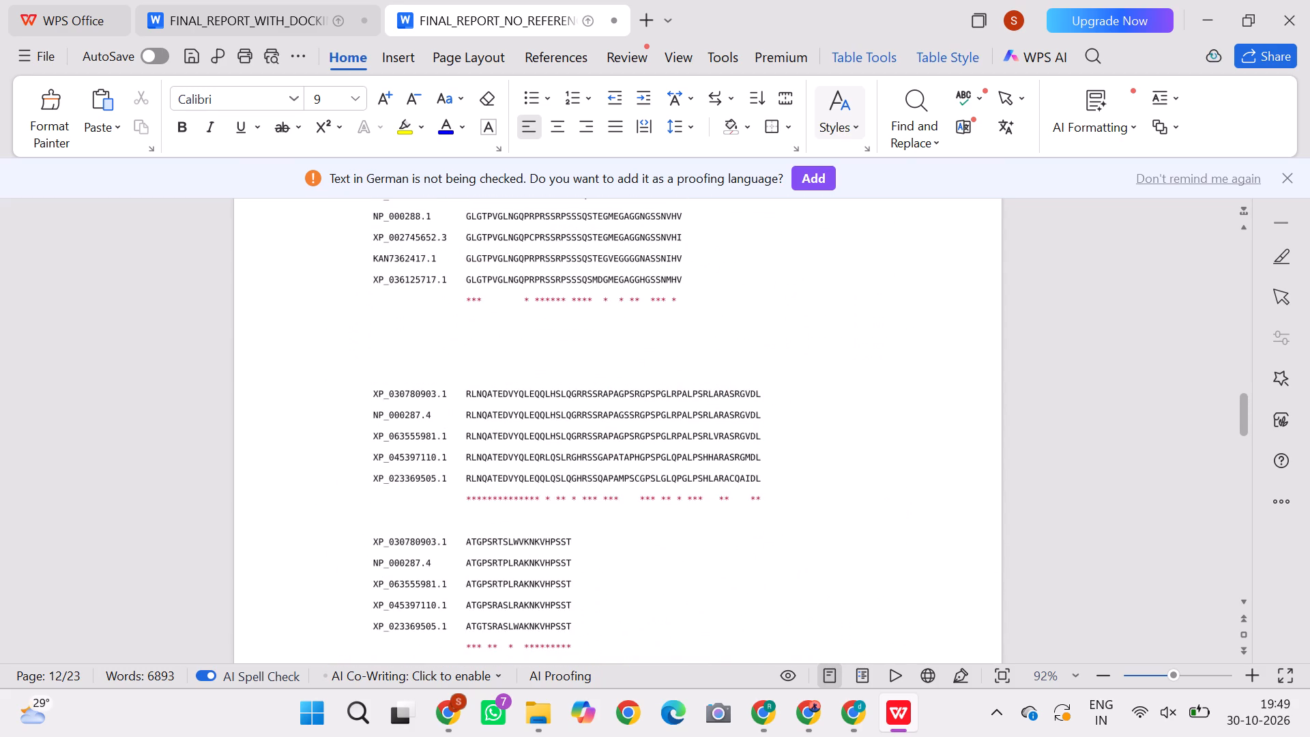
scroll(622, 311, up, 7)
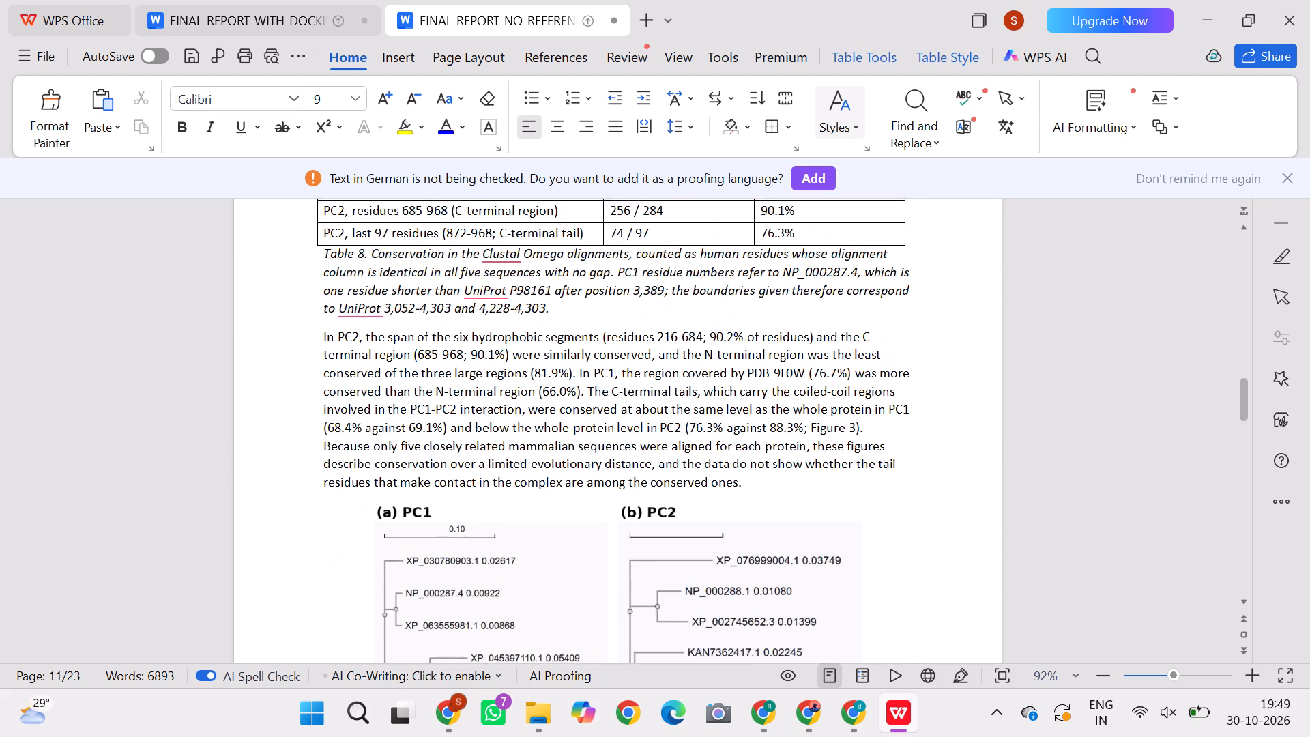
Review the pairwise alignment, BLAST, methods and introduction pages back to the report's title and abstract.
scroll(622, 311, up, 4)
scroll(622, 311, down, 1)
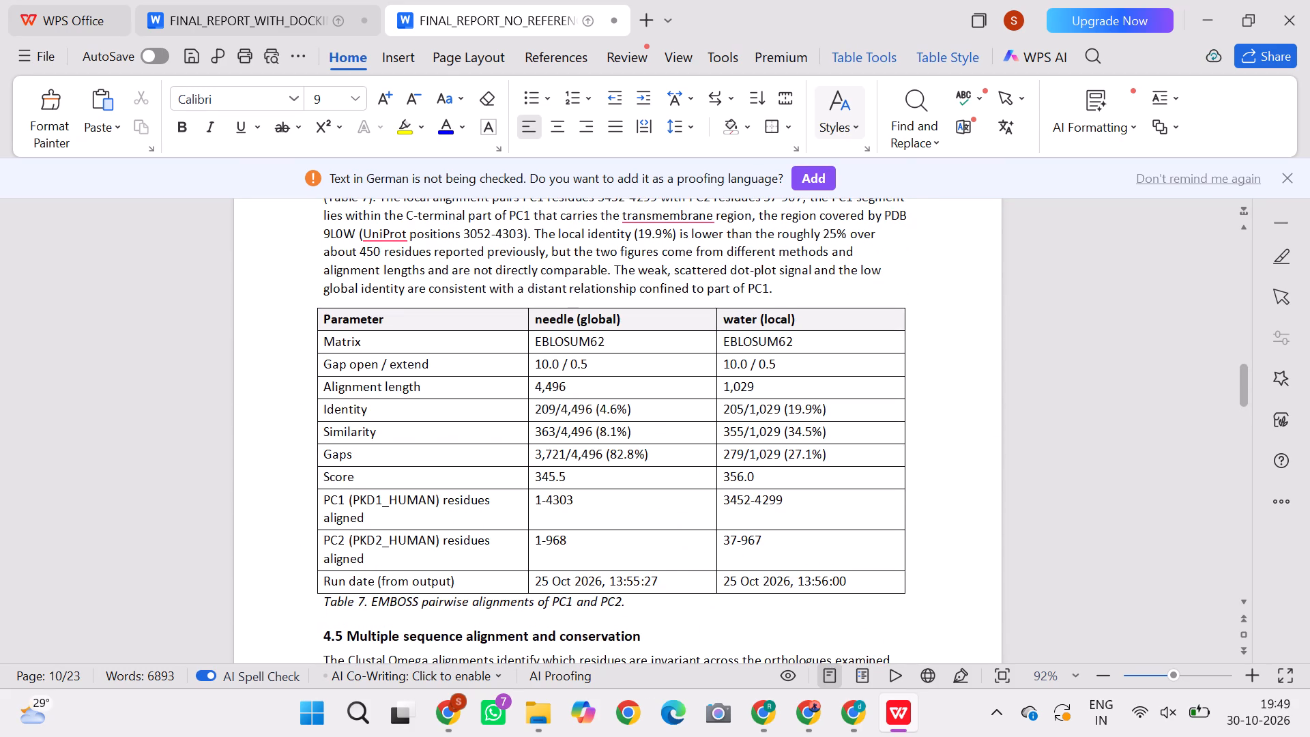
scroll(622, 311, up, 1)
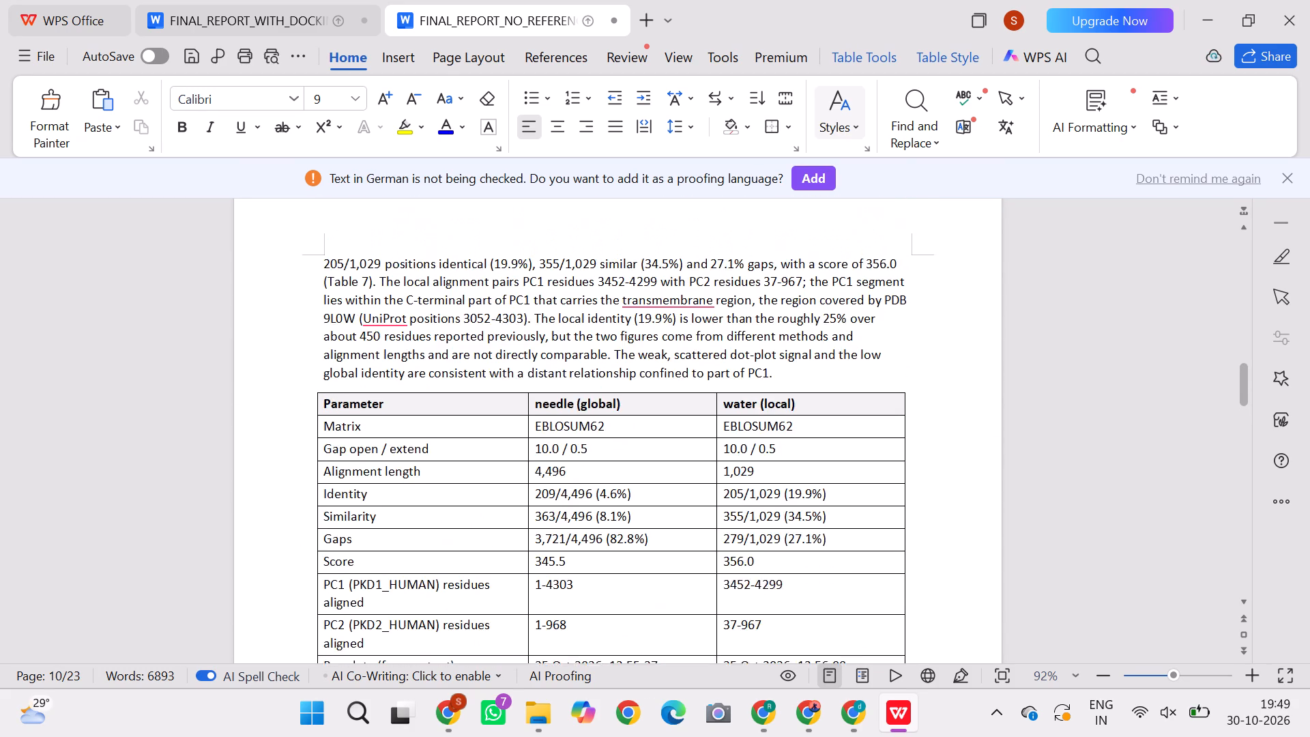
scroll(622, 311, up, 7)
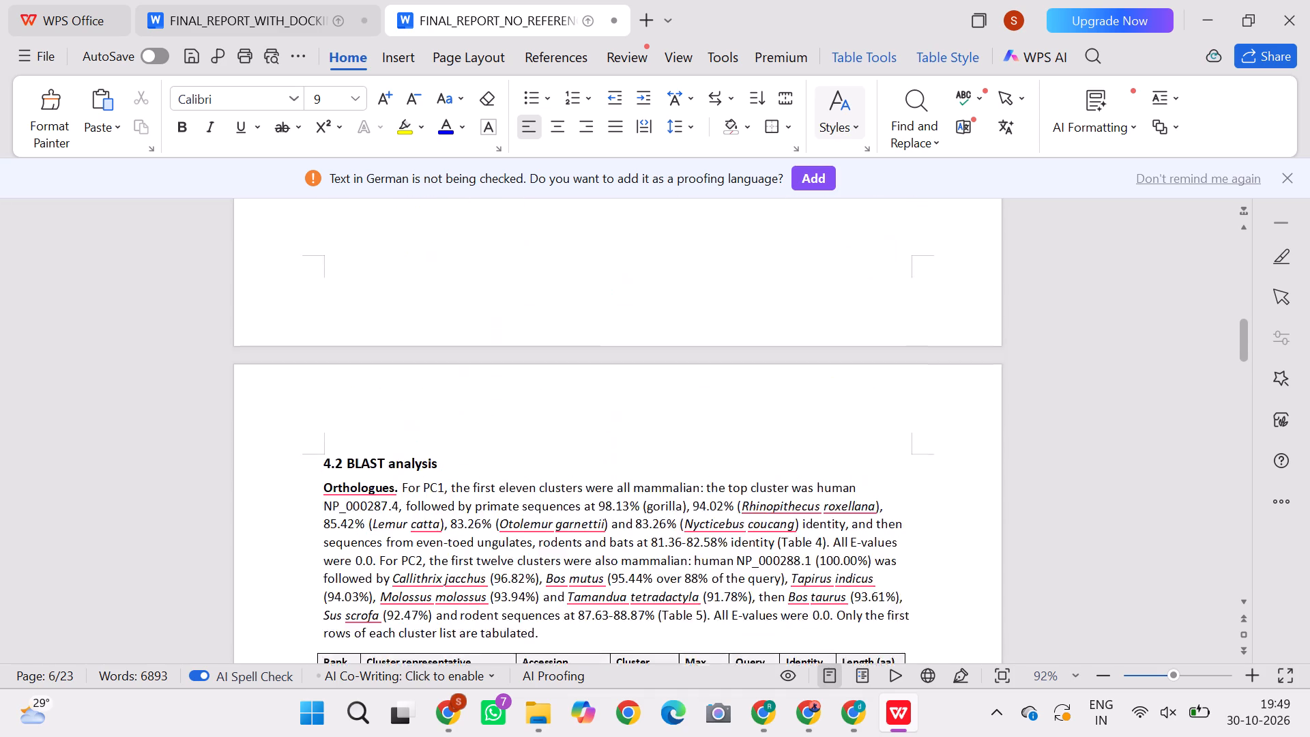
scroll(622, 311, down, 2)
scroll(622, 311, up, 2)
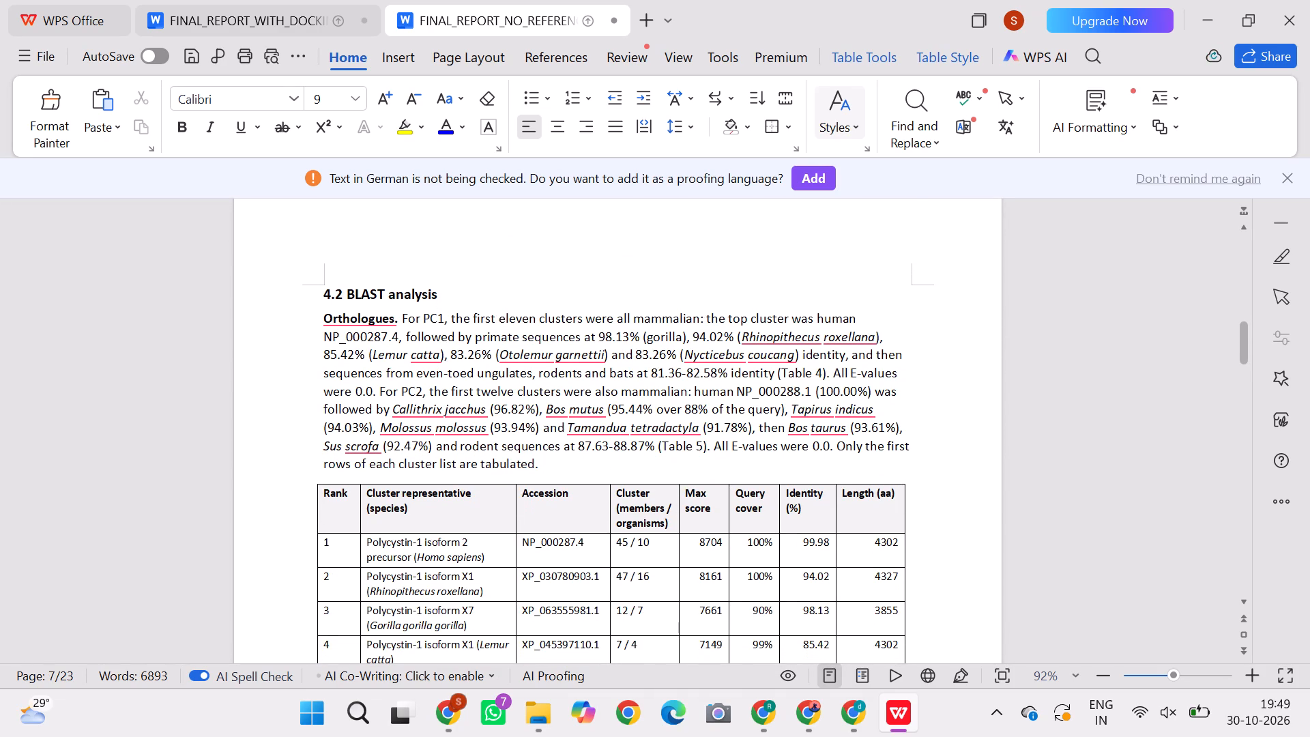
scroll(622, 311, up, 5)
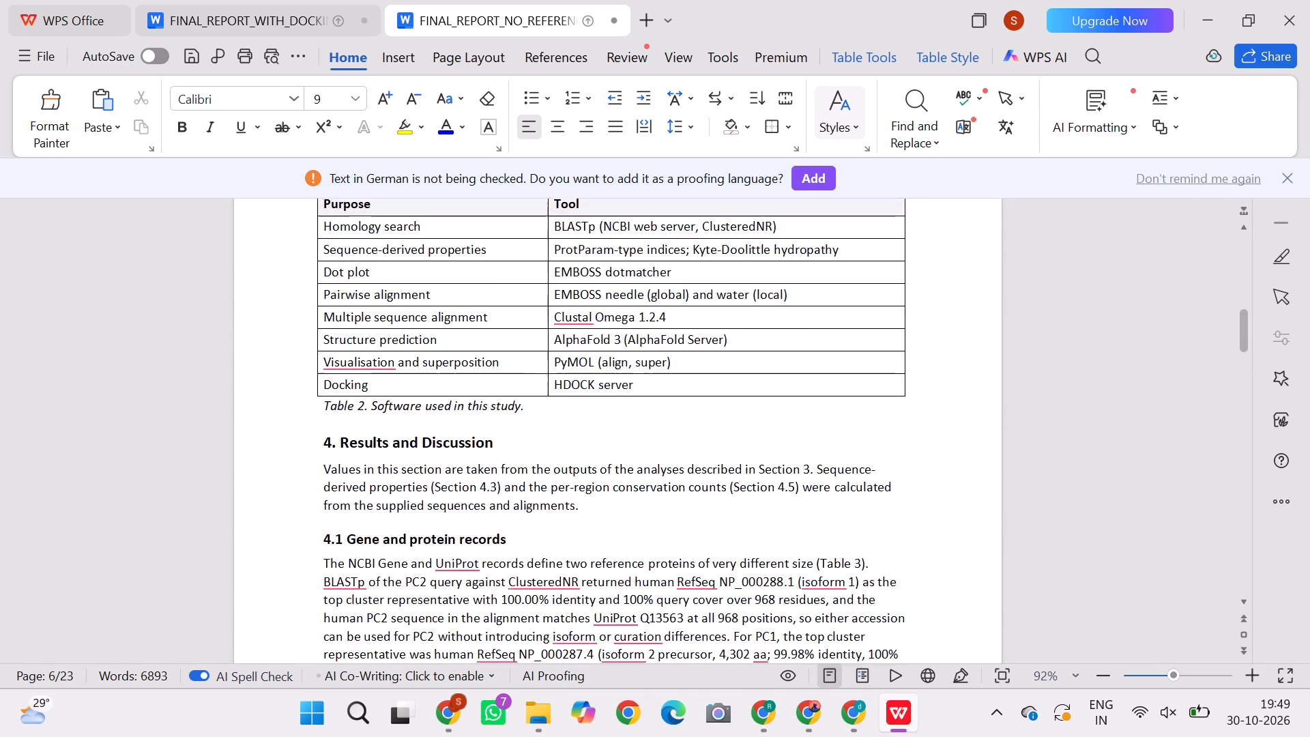
scroll(622, 311, up, 8)
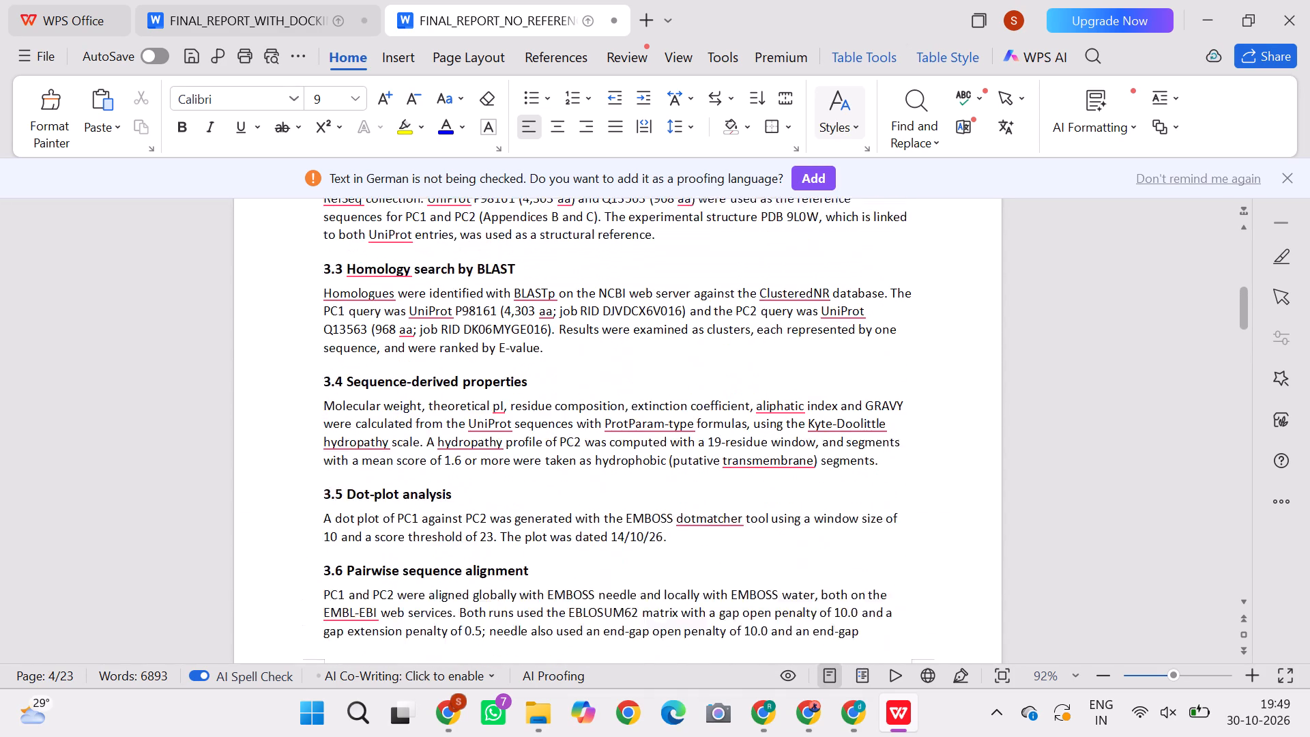
scroll(622, 311, up, 8)
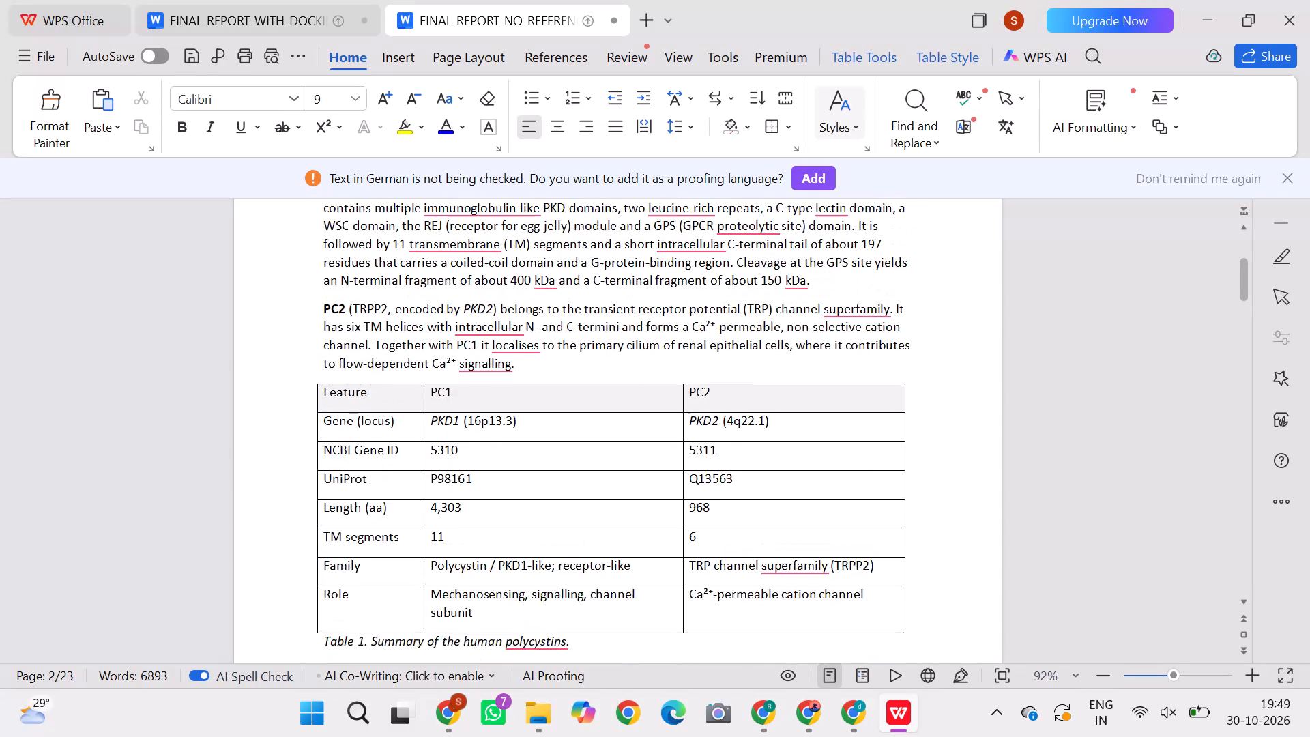
scroll(622, 311, up, 6)
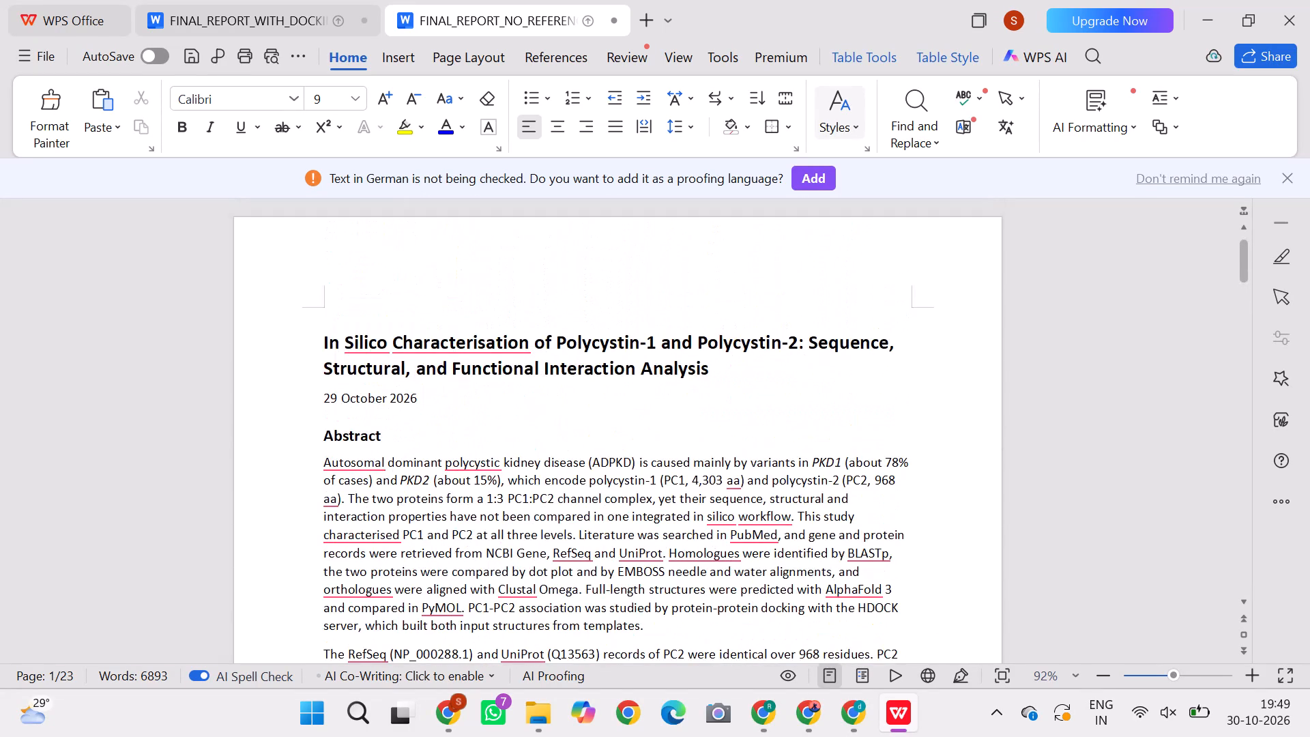
Delete the 29 October 2026 date line between the report title and the Abstract heading.
drag(421, 393, 322, 396)
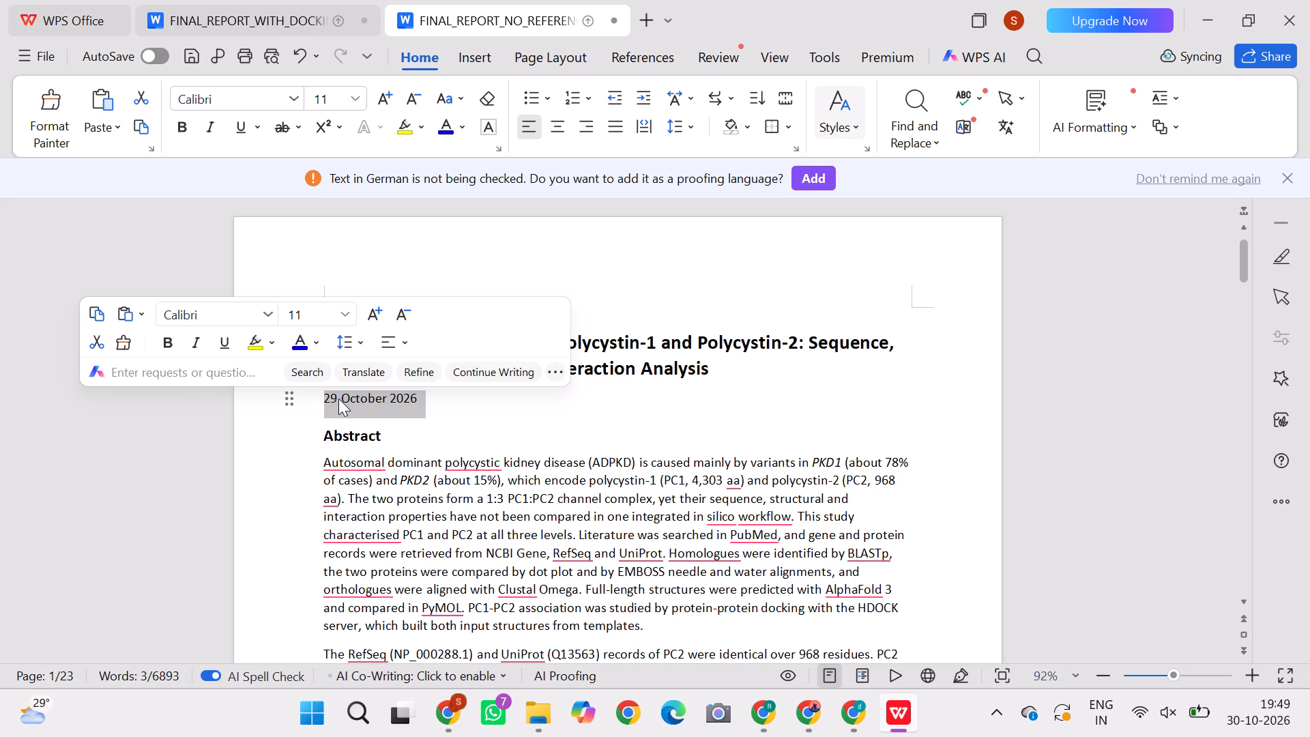
click(338, 399)
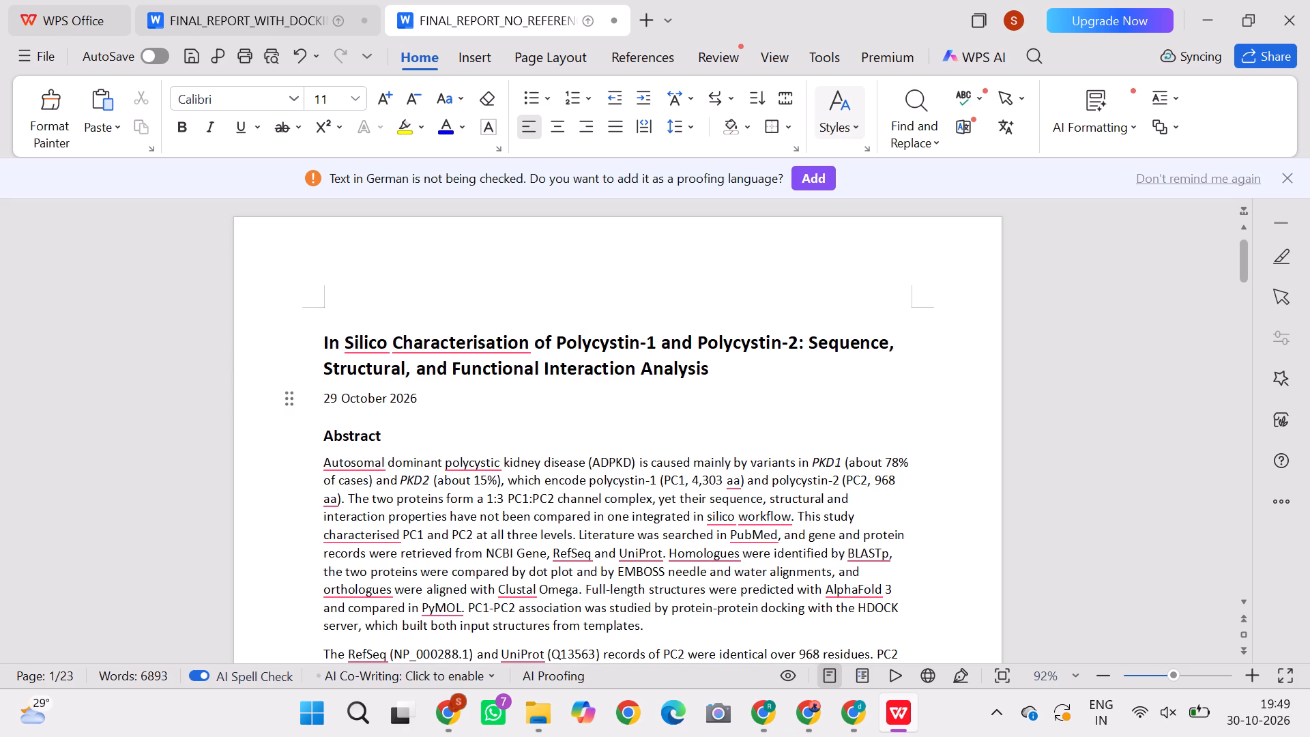
click(1242, 271)
drag(426, 405, 319, 405)
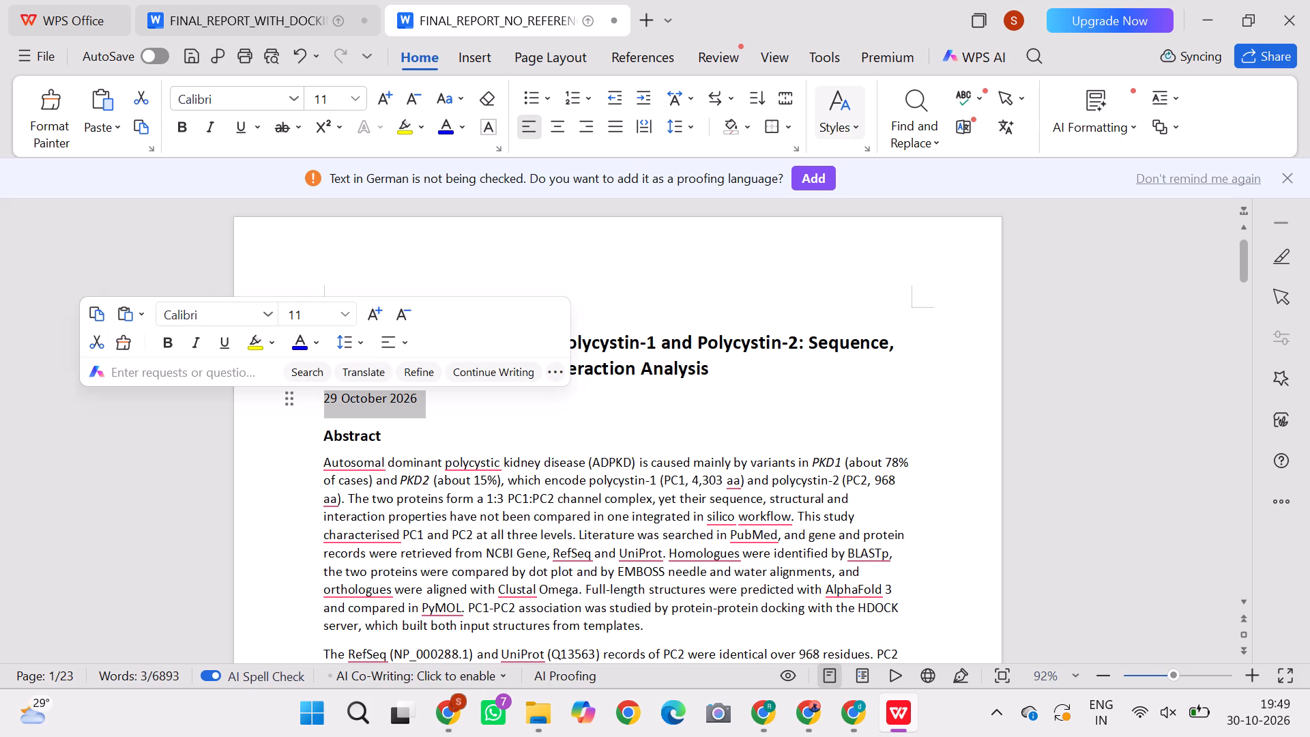
key(BackSpace)
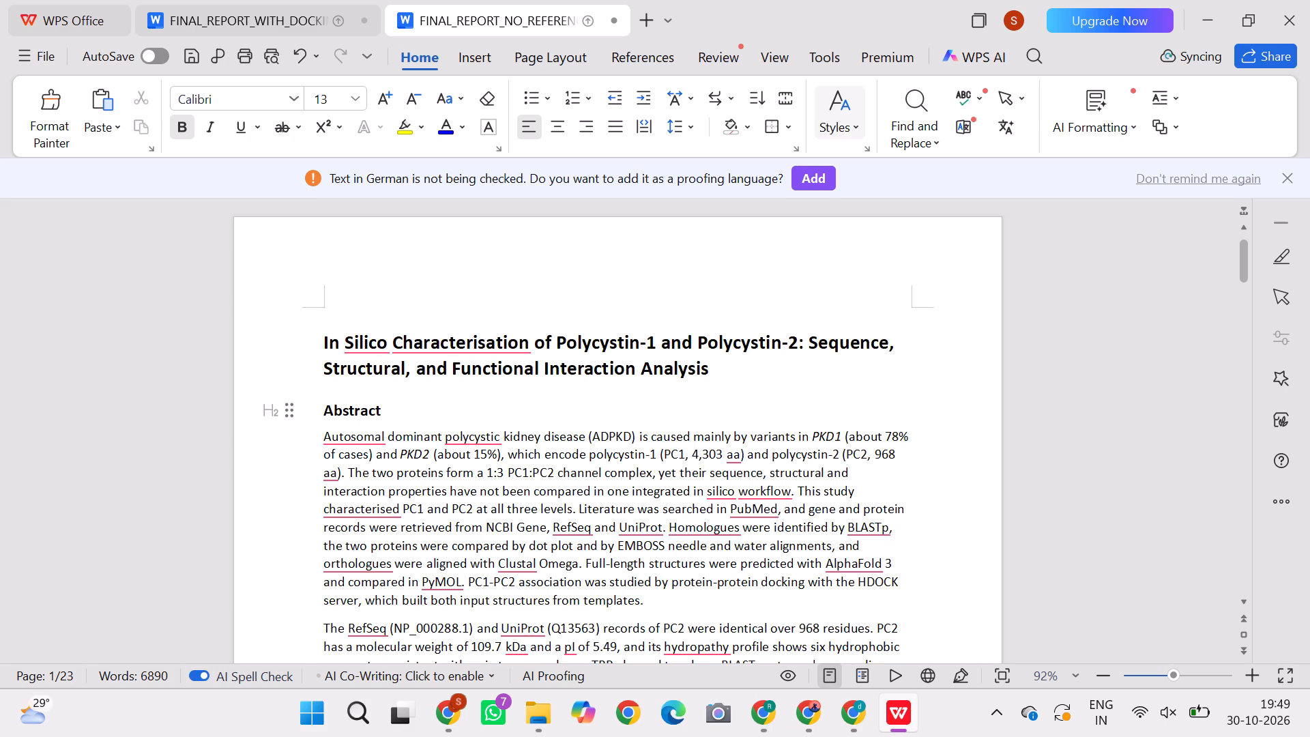
Try to save a copy of the report as a Word document (.docx) with the file name "final ig bioinfo".
click(42, 62)
click(83, 241)
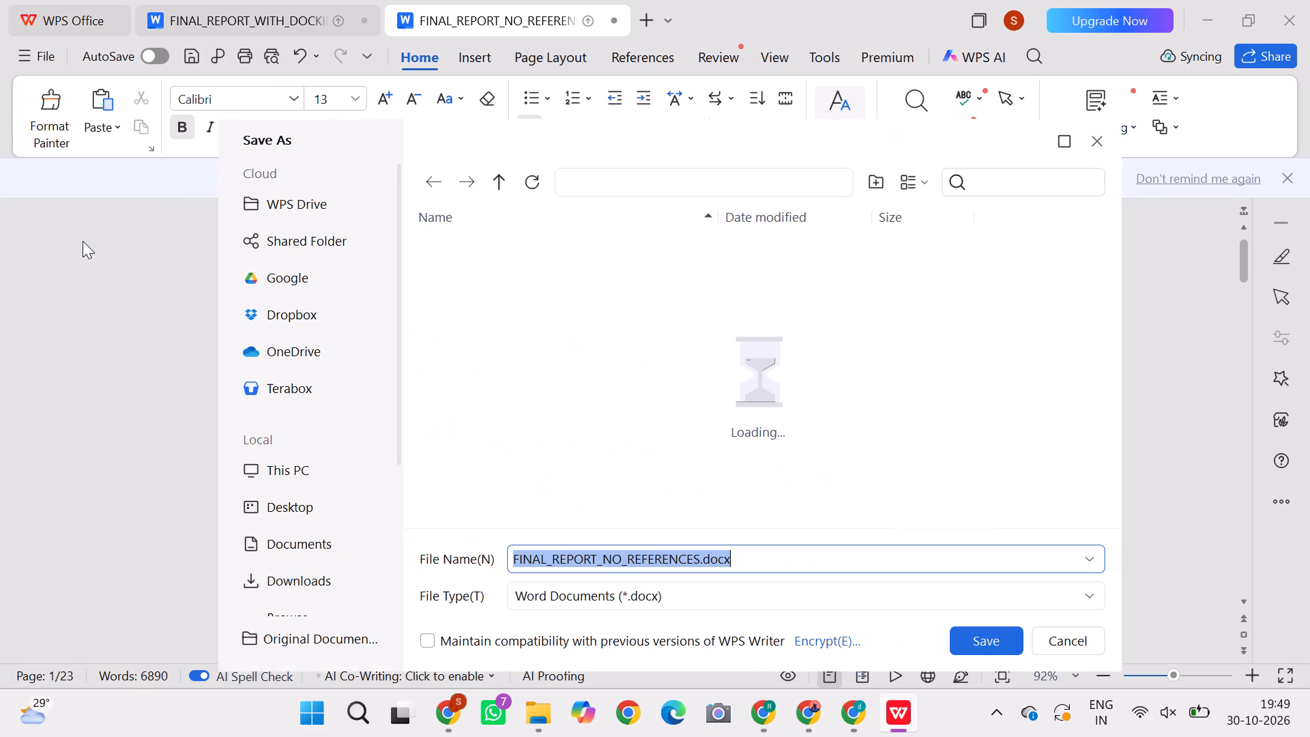
text(final i gu)
text(ss)
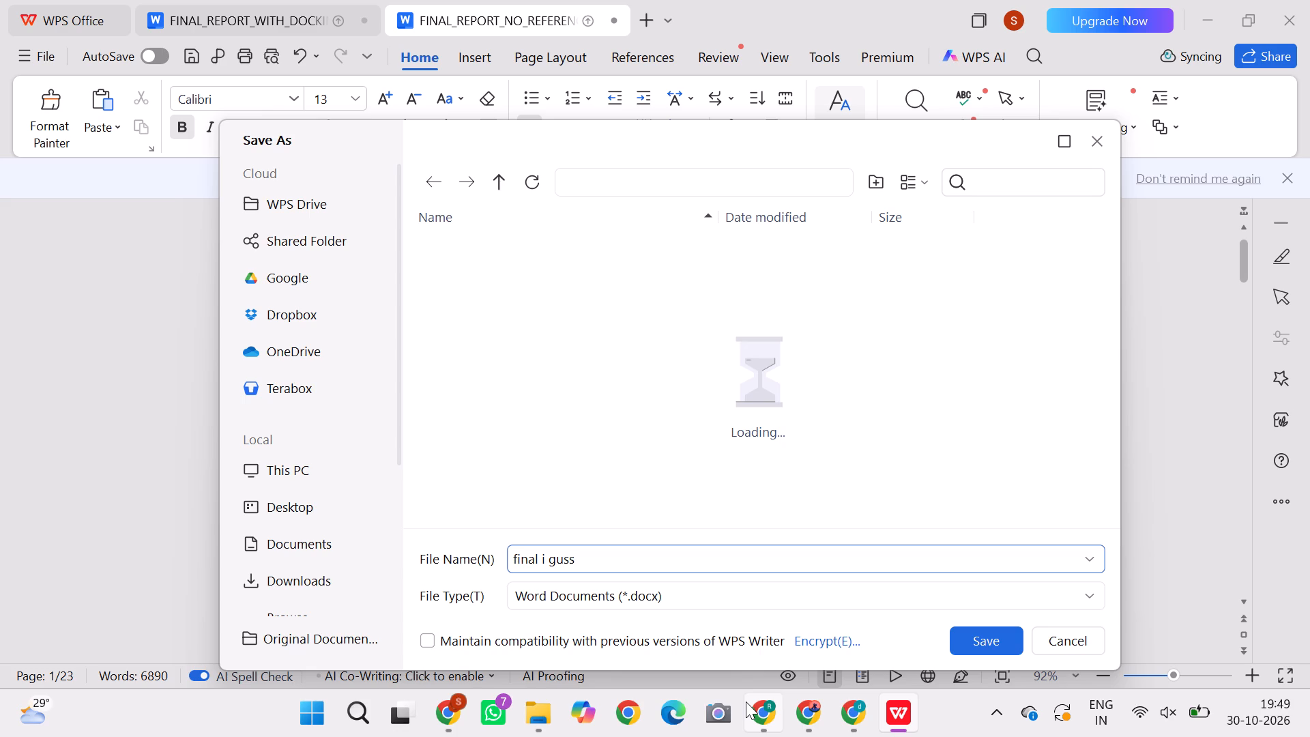
key(BackSpace)
key(BackSpace)
key(BackSpace)
key(BackSpace)
key(BackSpace)
key(g)
text(.)
key(space)
key(BackSpace)
key(BackSpace)
key(space)
text(bioin)
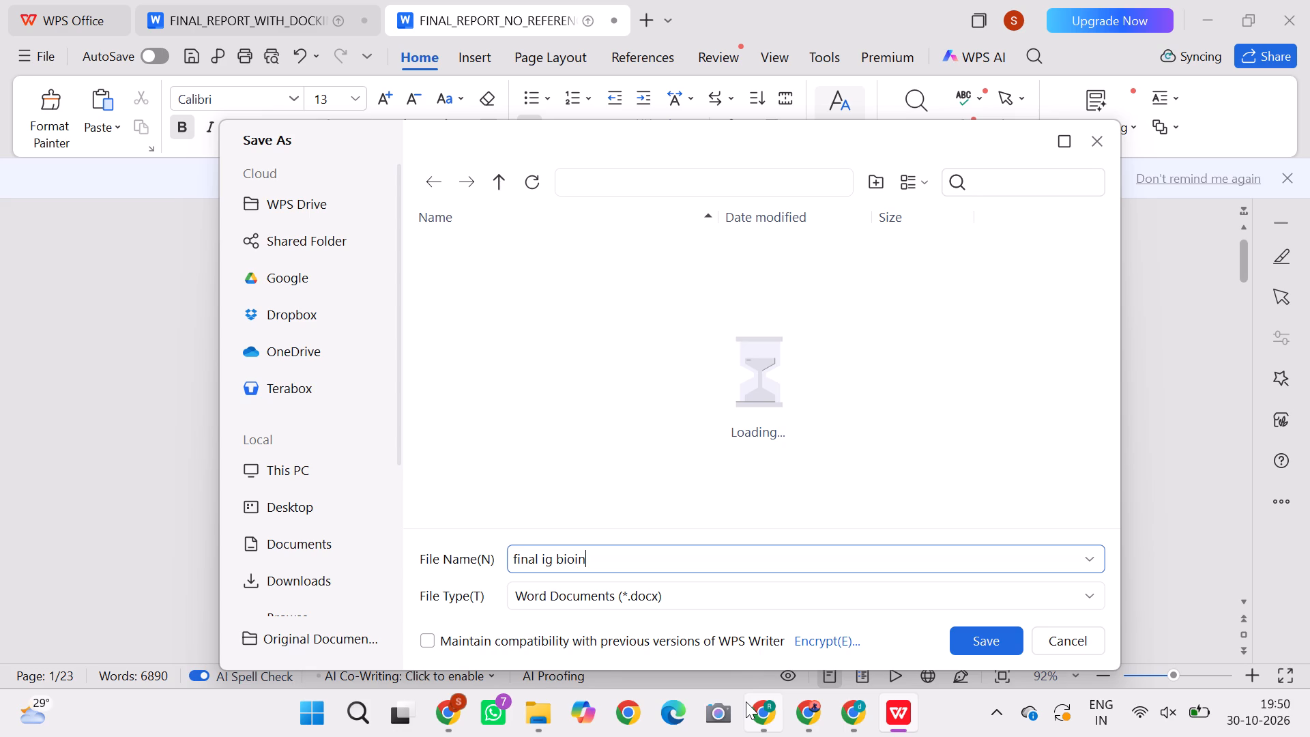
text(fo)
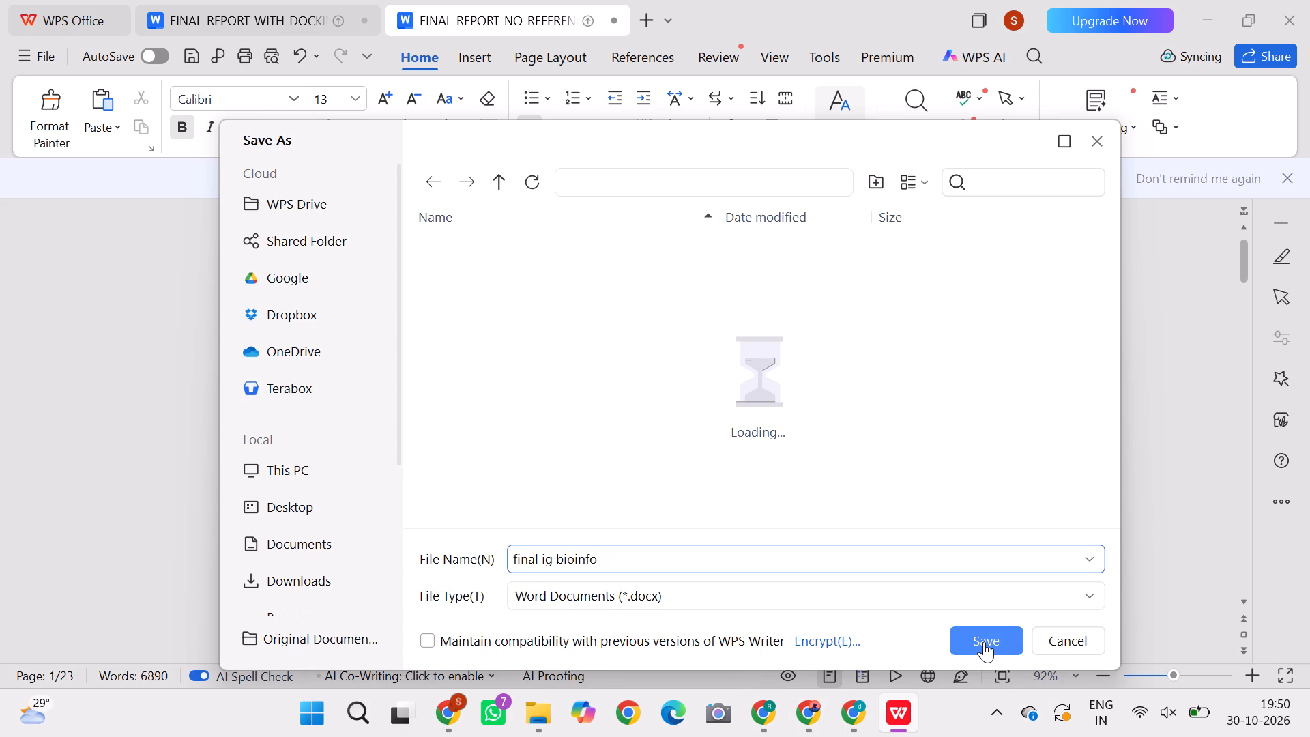
click(976, 598)
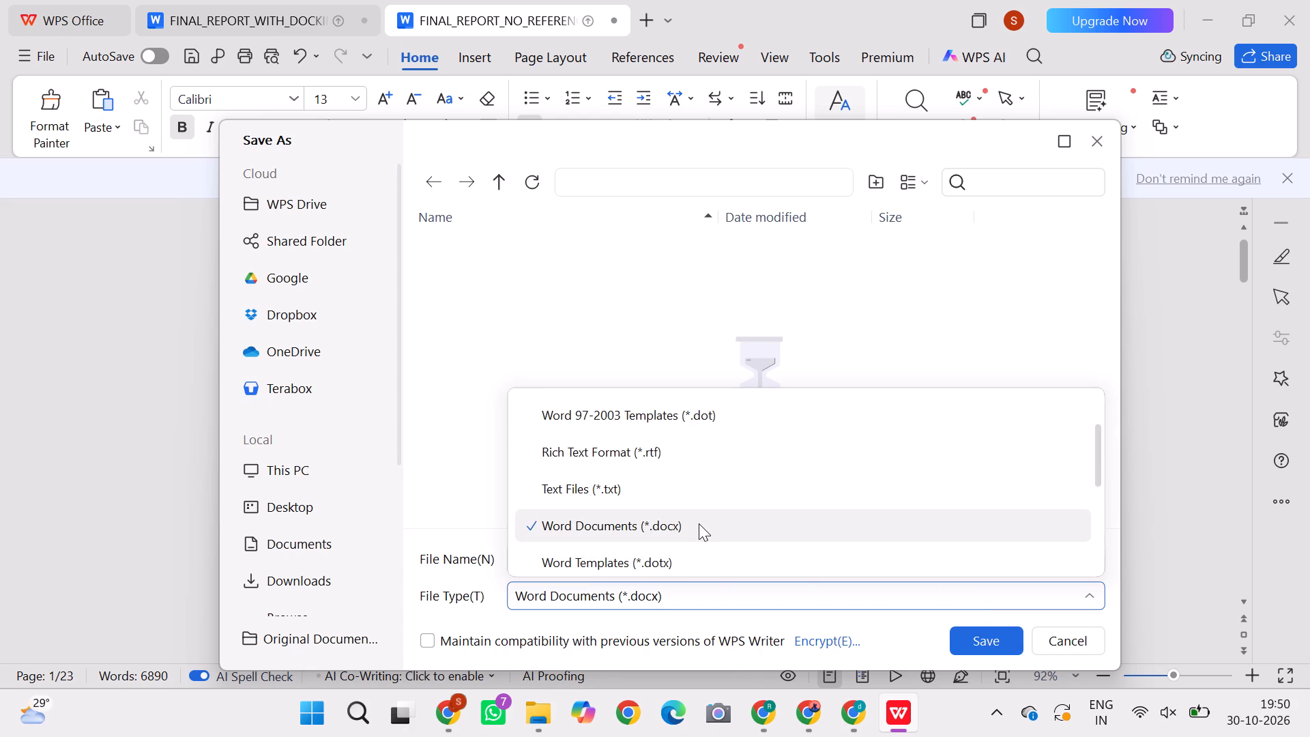
click(970, 639)
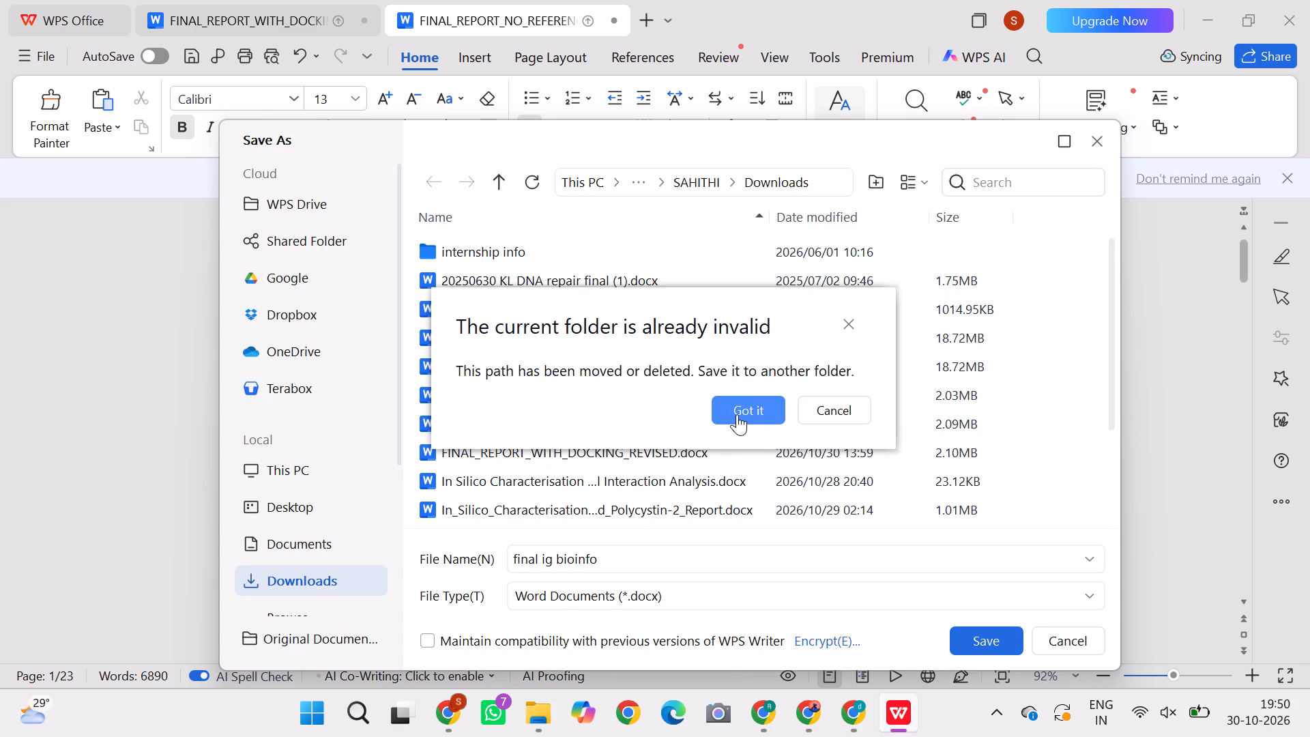
Save the "final ig bioinfo" copy of the report in the user's Downloads folder.
click(337, 584)
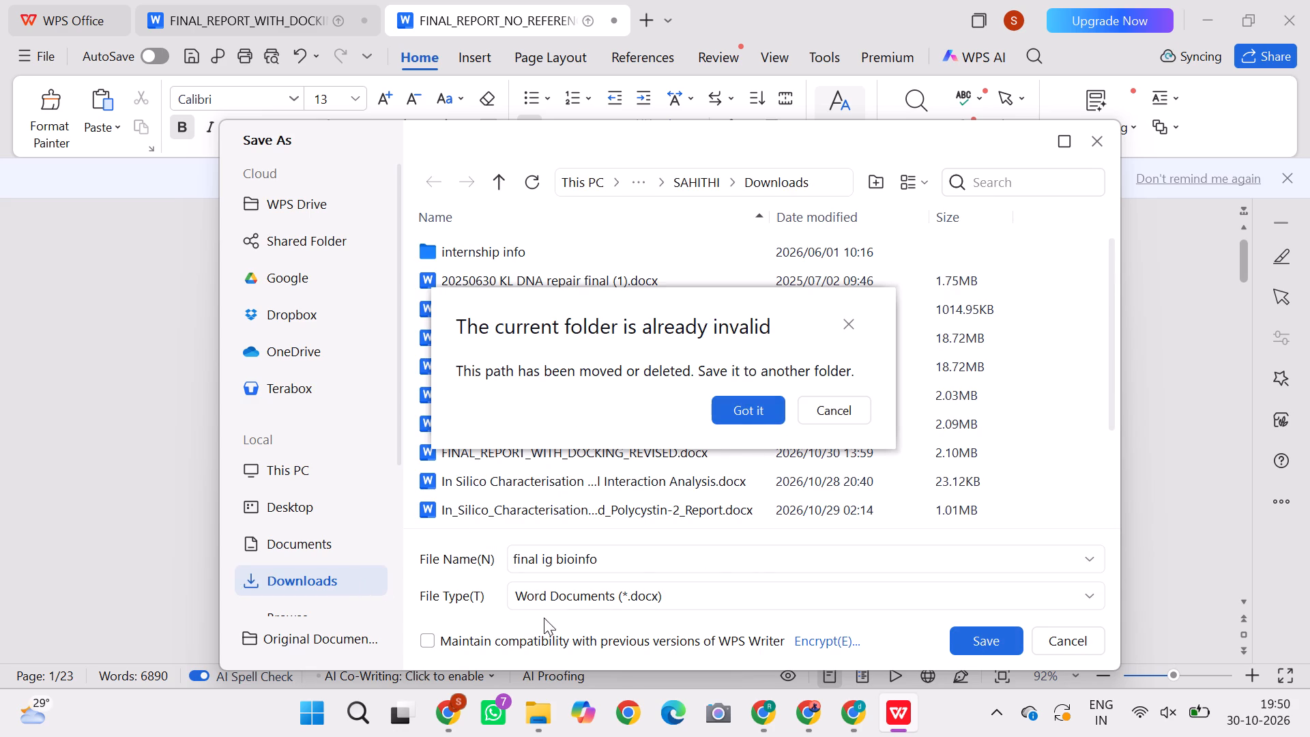
click(743, 405)
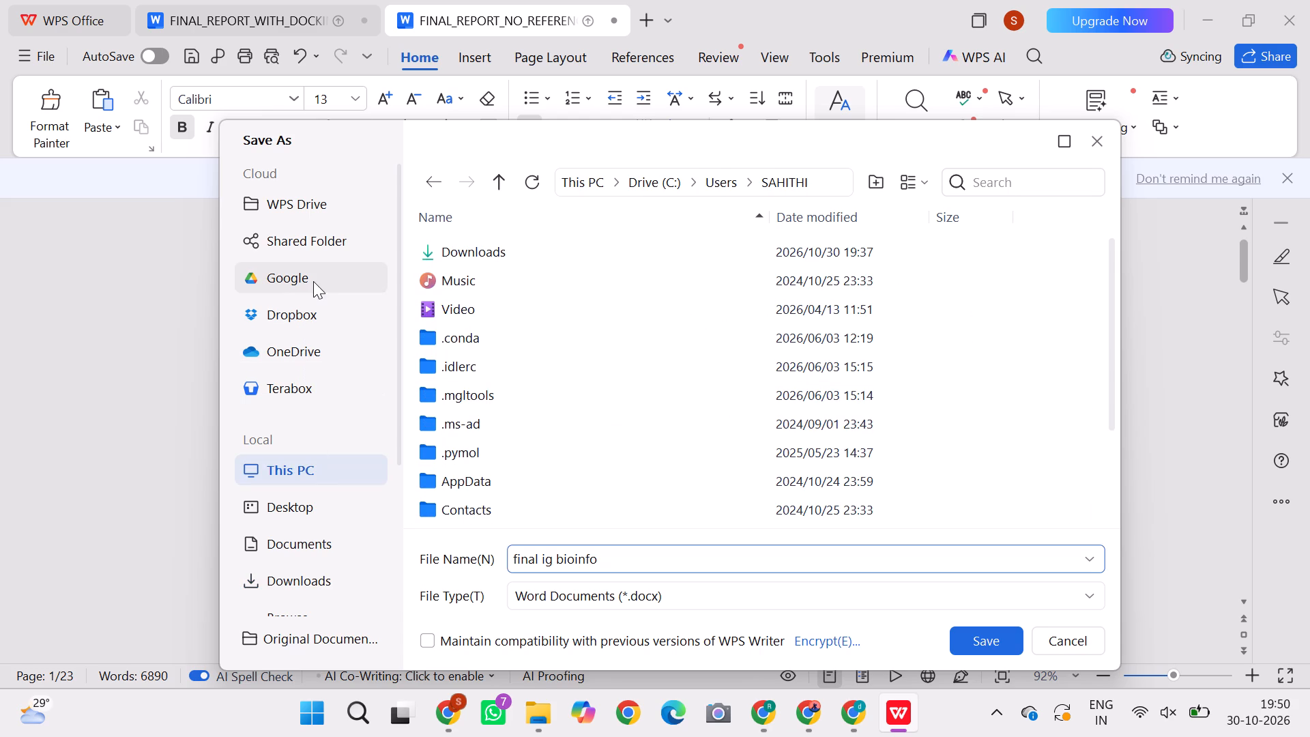
double_click(490, 240)
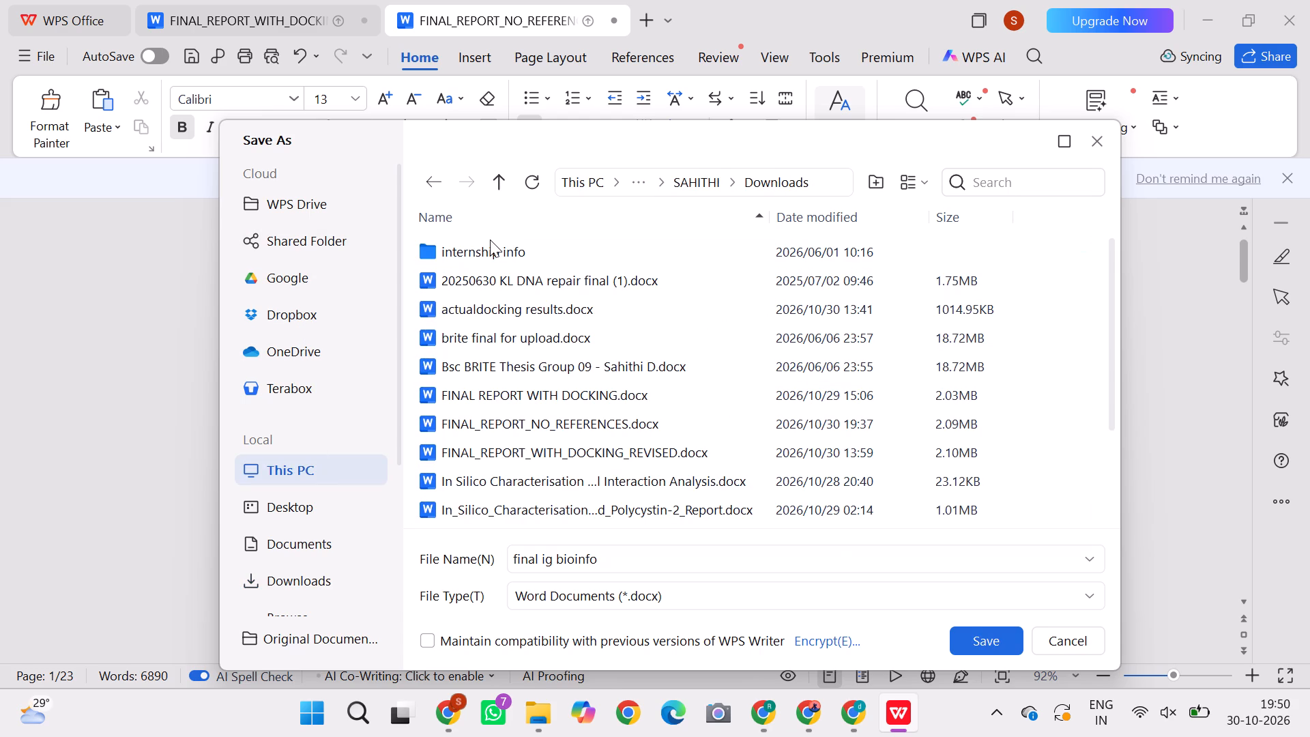
Save the report copy as "final ig bioinfo" in the newest Word document format, and turn off future compatibility prompts.
click(1009, 646)
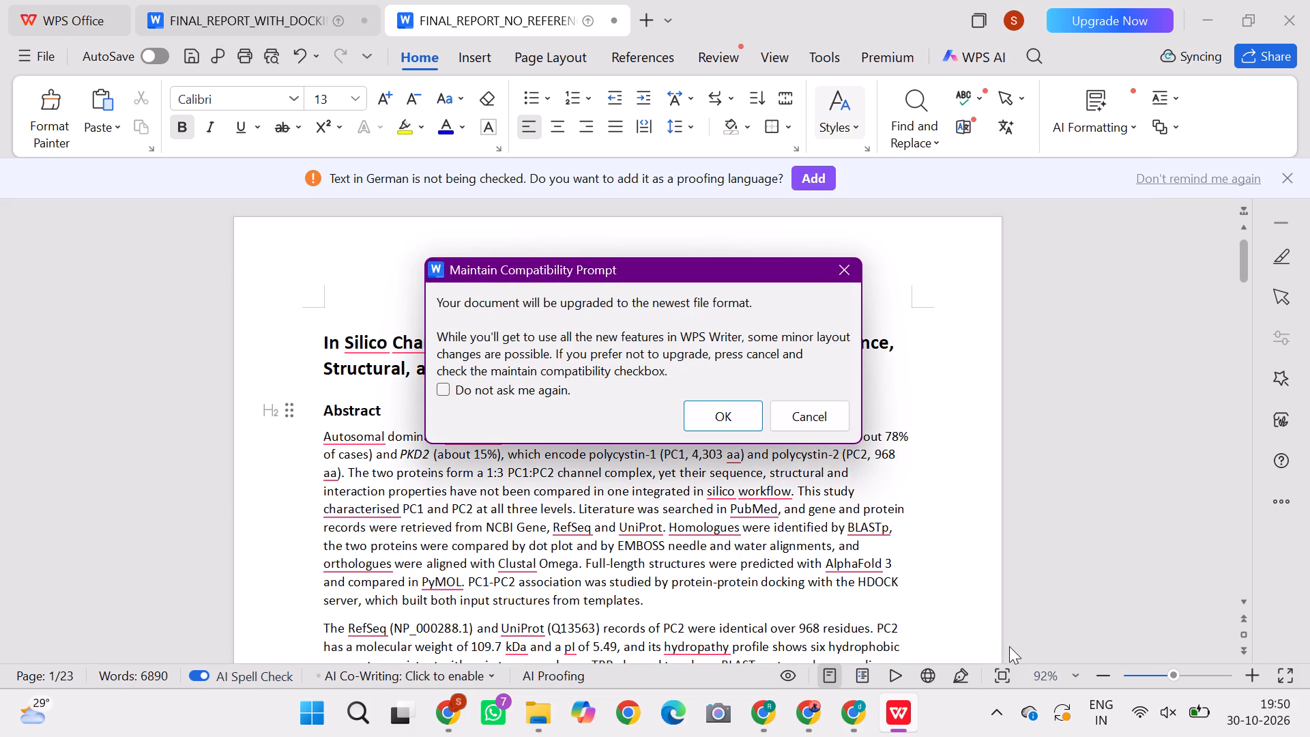
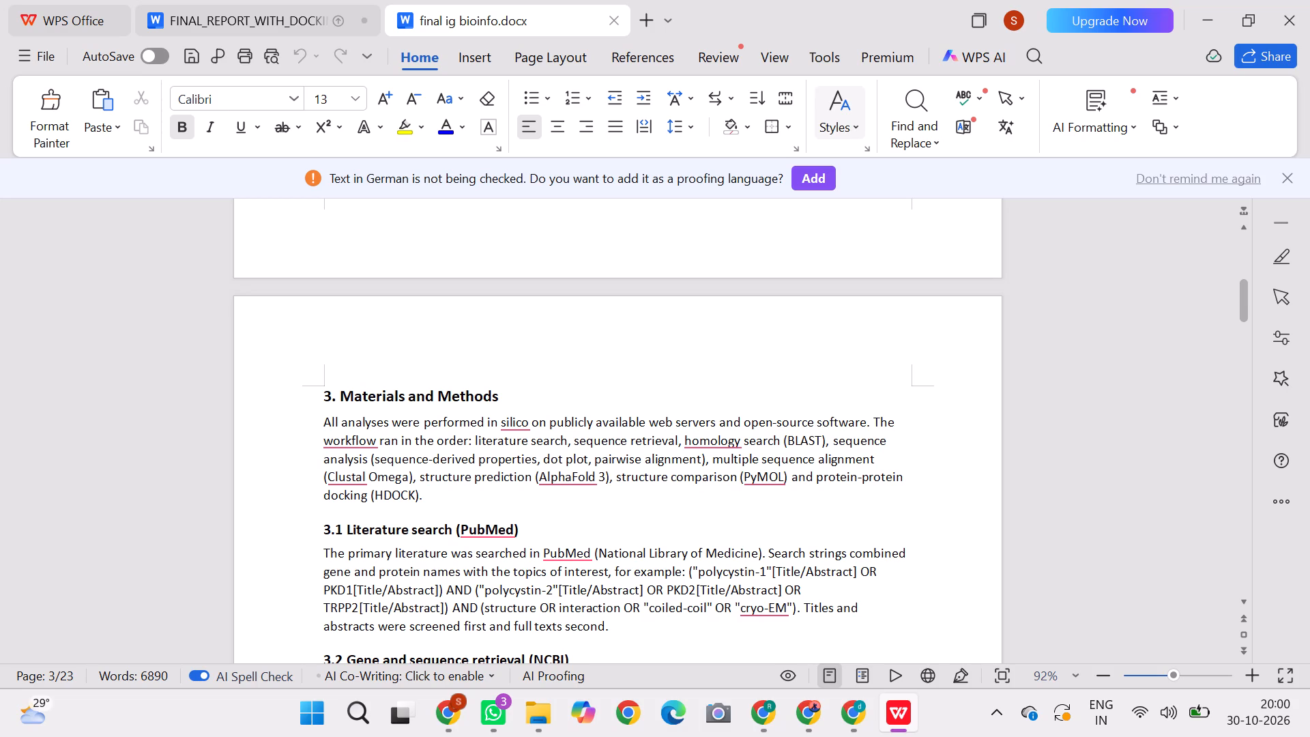
Review the Materials and Methods section of the saved "final ig bioinfo" copy, including literature search and gene and sequence retrieval.
scroll(752, 418, down, 1)
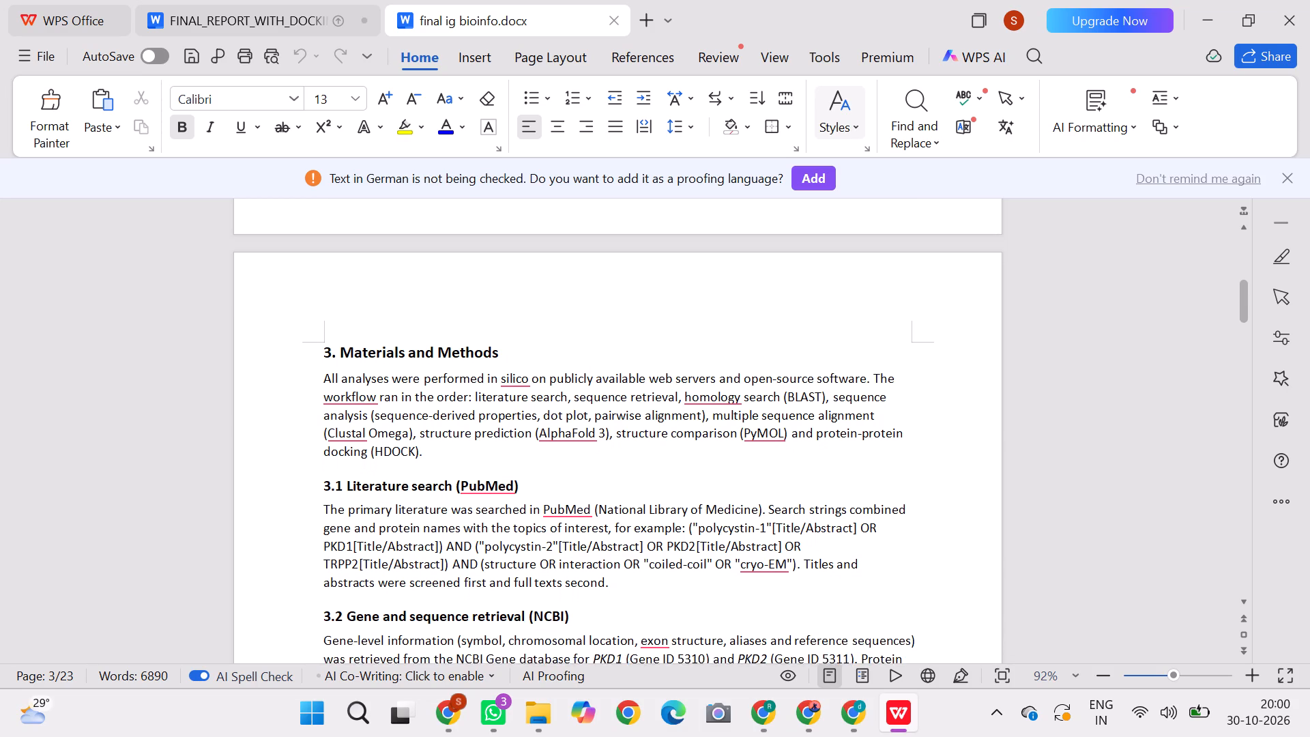